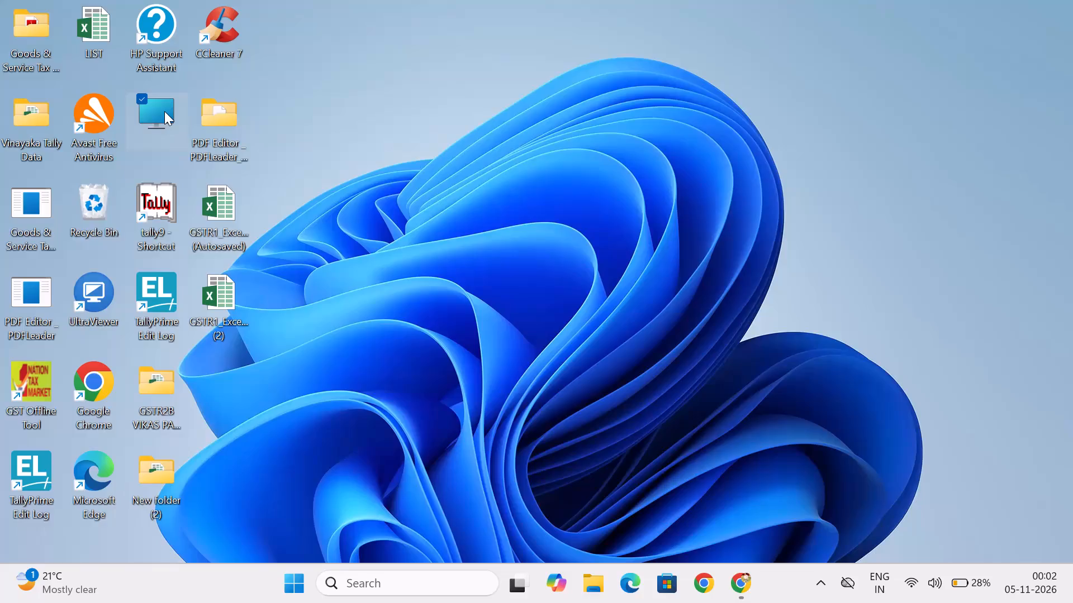
Open the RAJU folder on New Volume (D:).
double_click(459, 178)
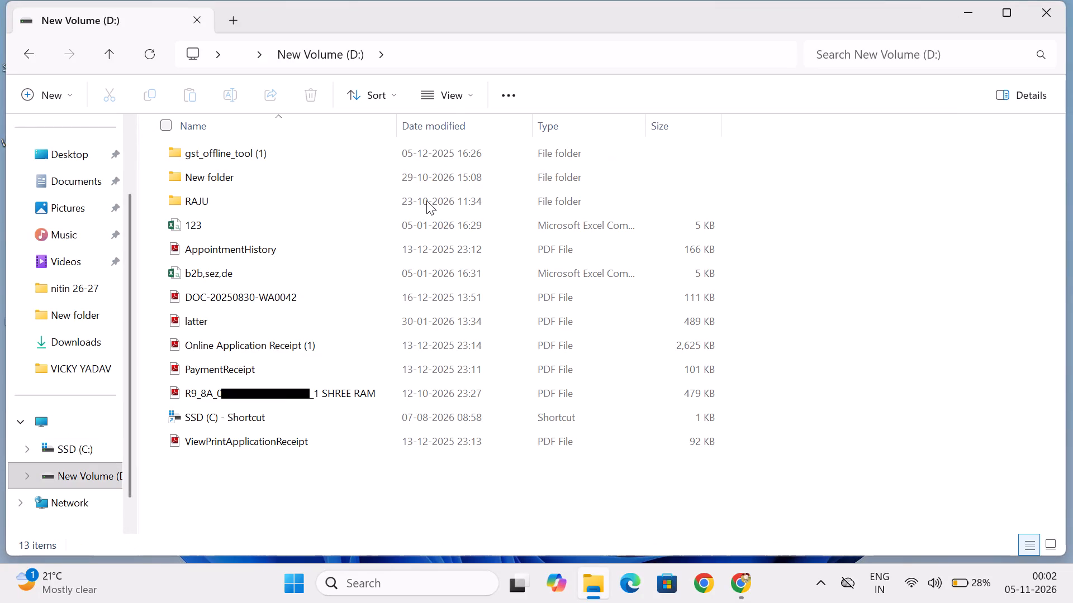
double_click(426, 200)
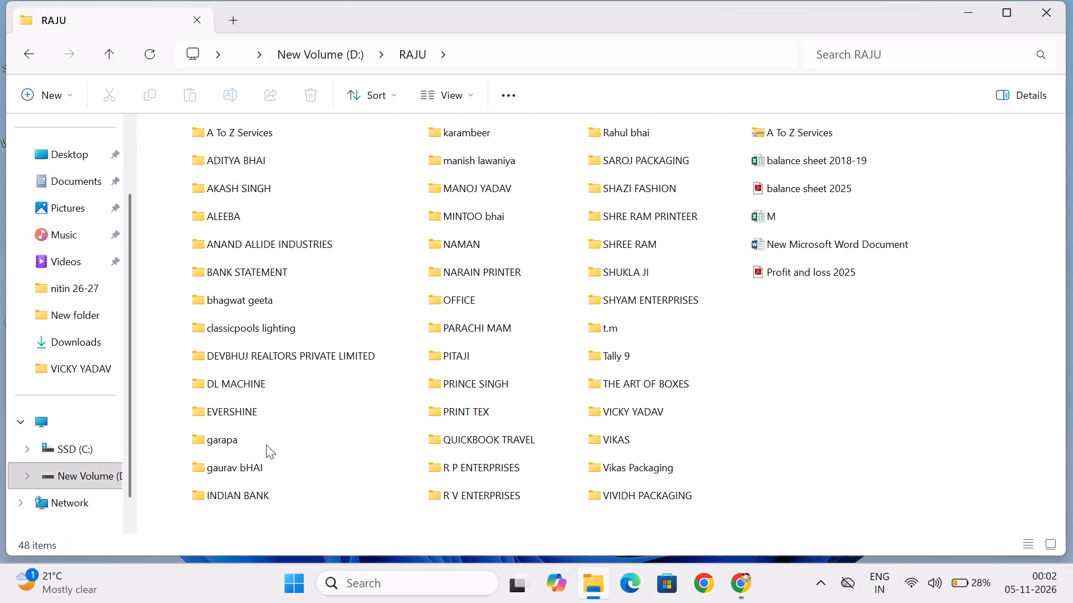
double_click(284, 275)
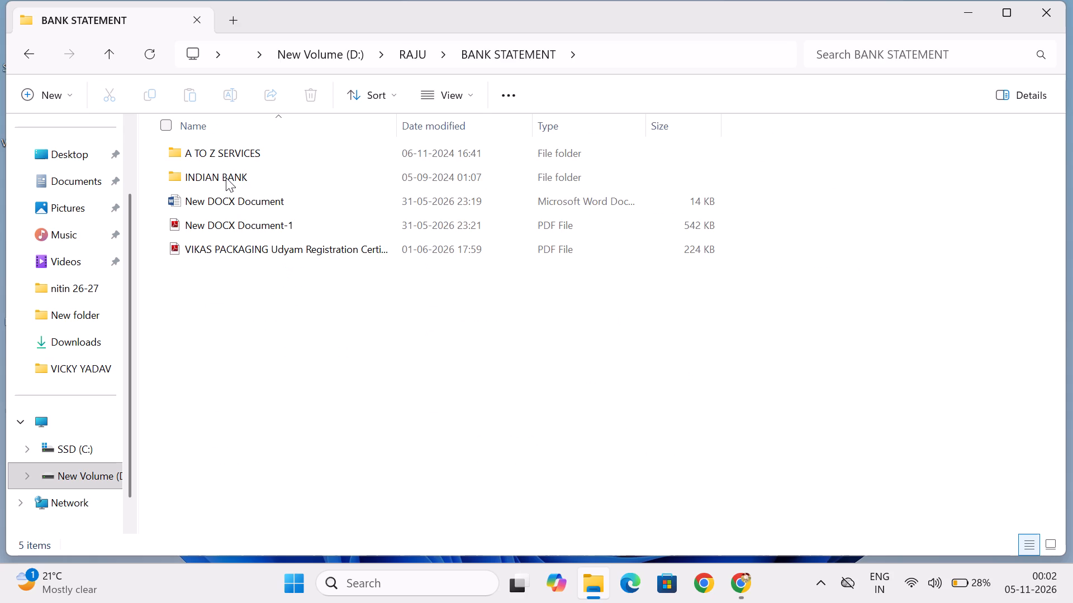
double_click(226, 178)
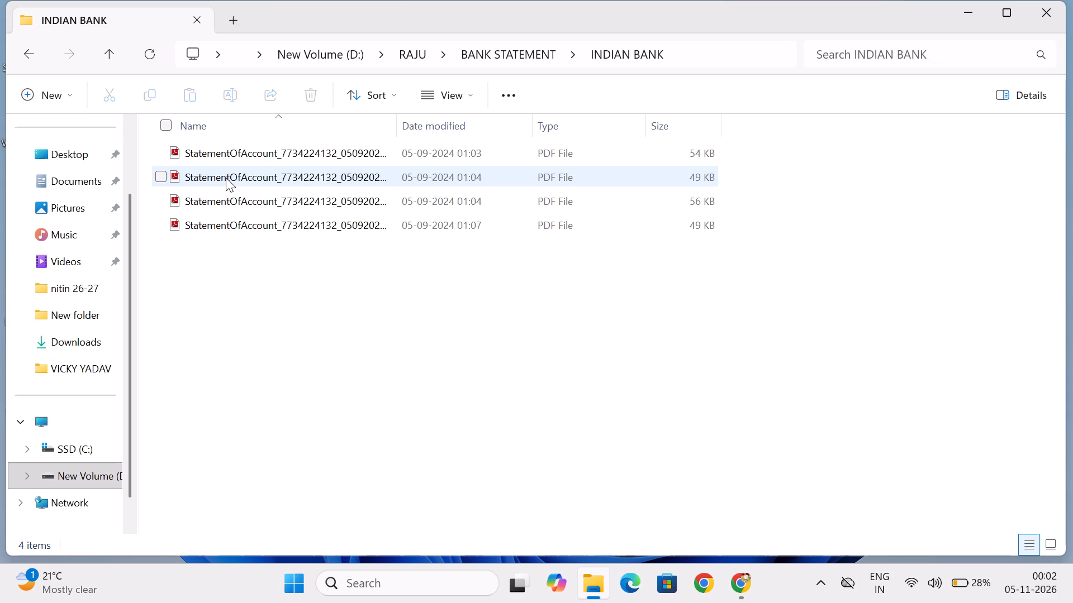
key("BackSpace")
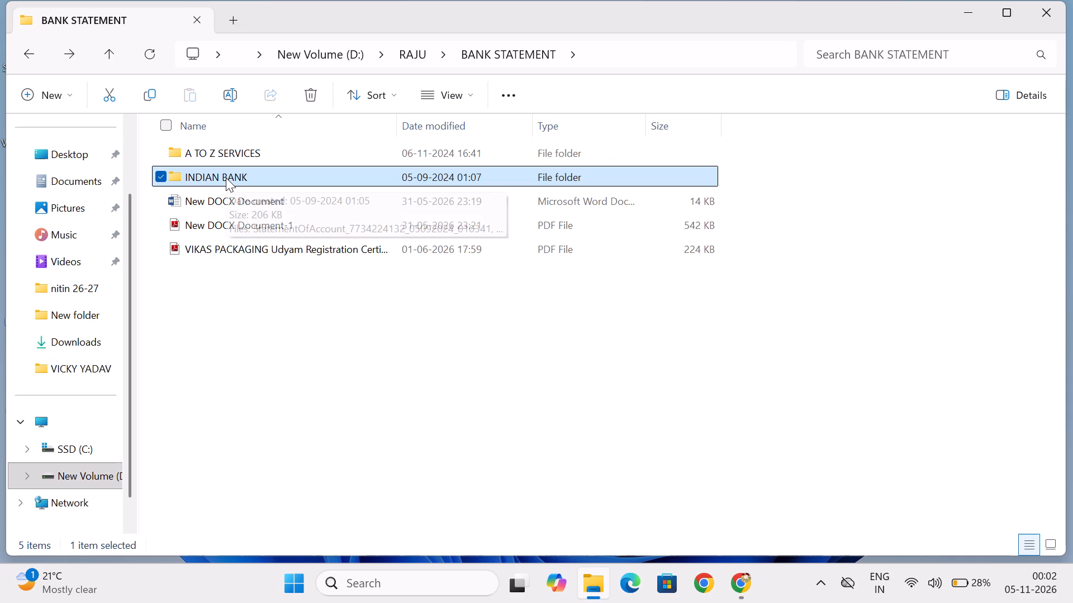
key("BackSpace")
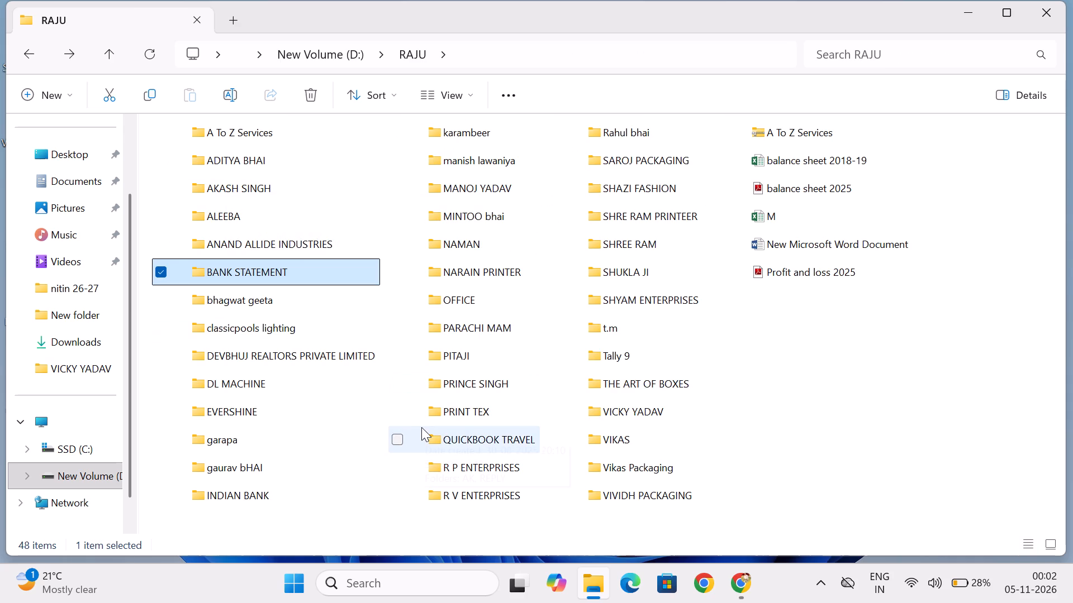
Open the "stock may" Word document from the INDIAN BANK folder inside RAJU.
double_click(259, 486)
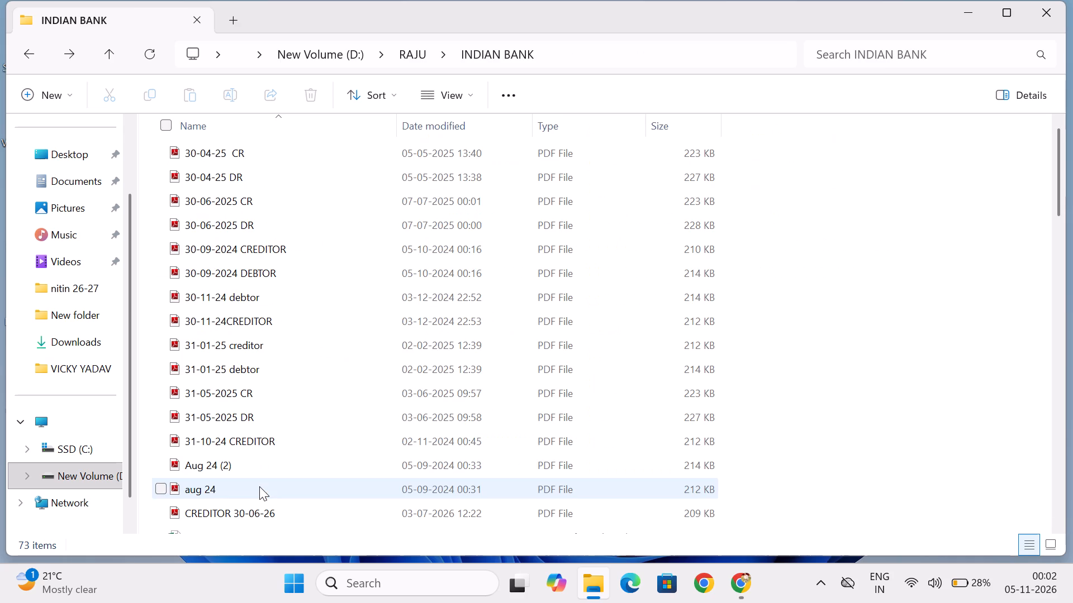
scroll(344, 291, "down", 7)
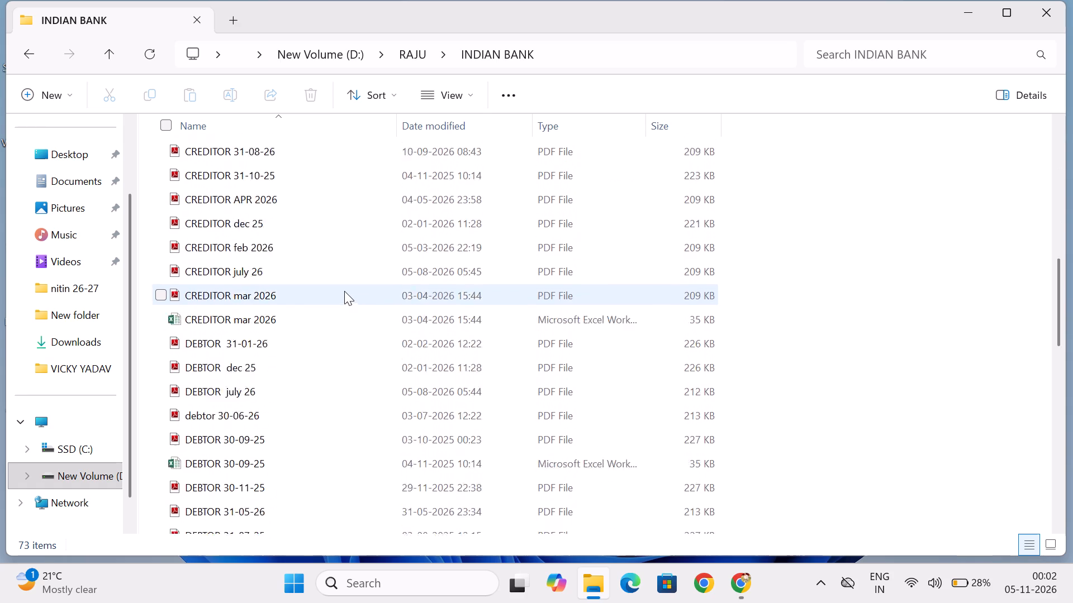
scroll(344, 291, "down", 11)
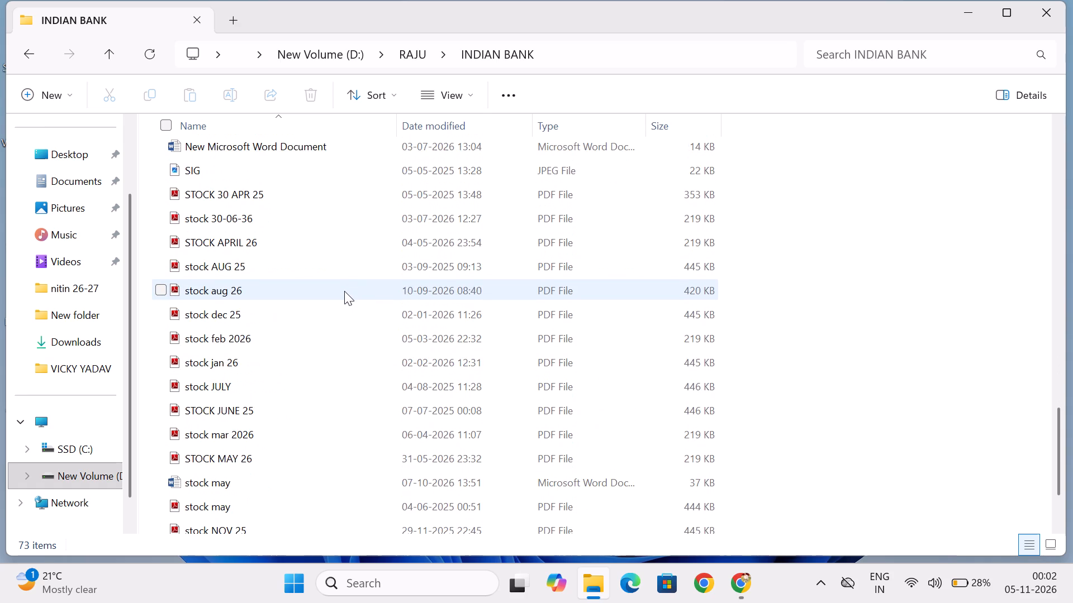
scroll(344, 291, "down", 1)
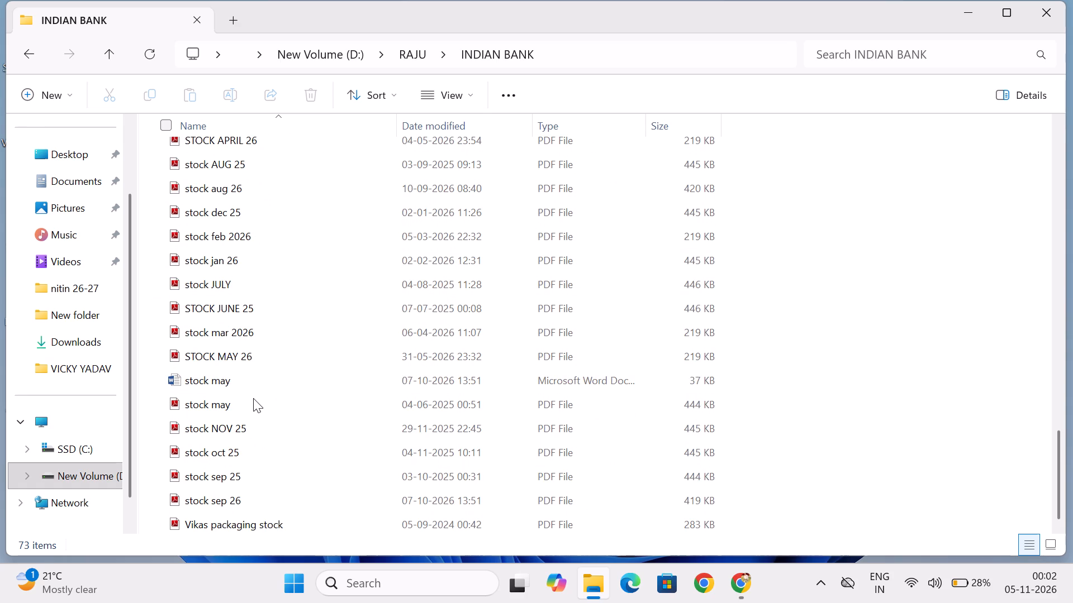
double_click(258, 377)
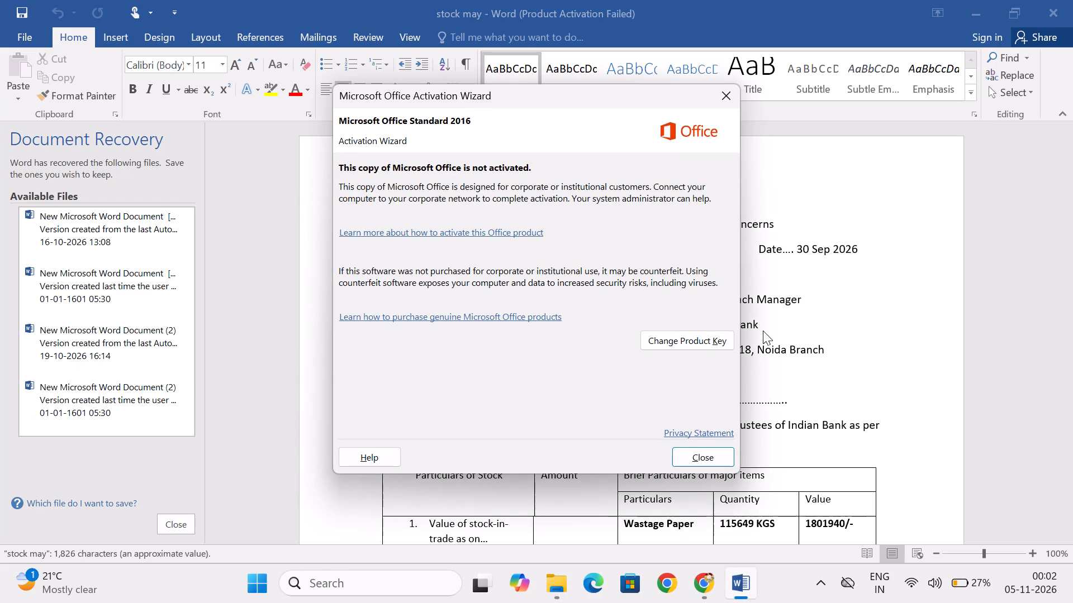
Dismiss the Office activation wizard and close Document Recovery, choosing to remove the recovered files.
left_click(689, 463)
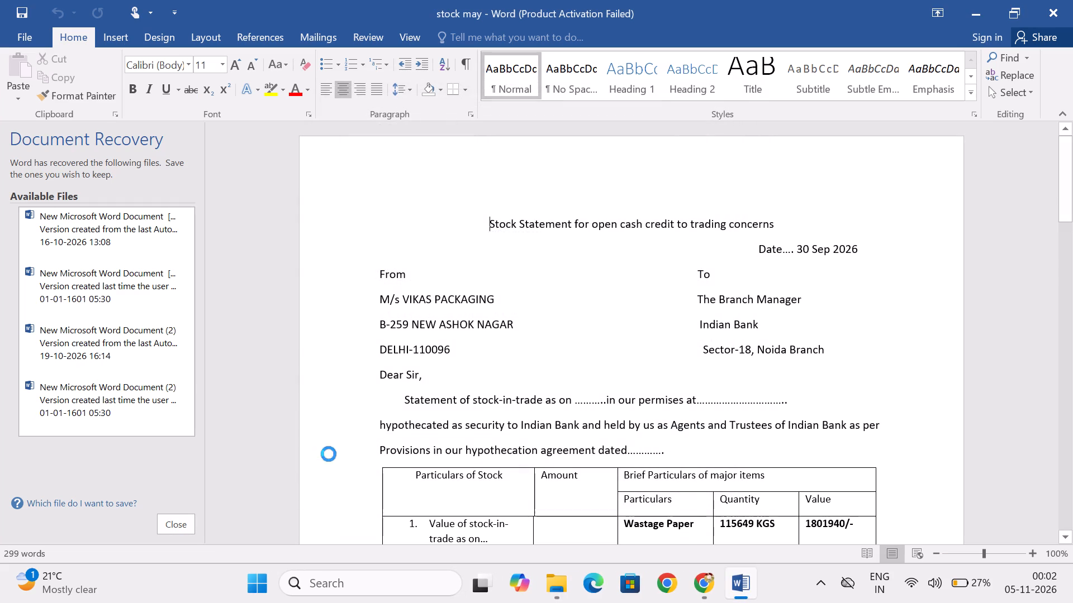
left_click(183, 523)
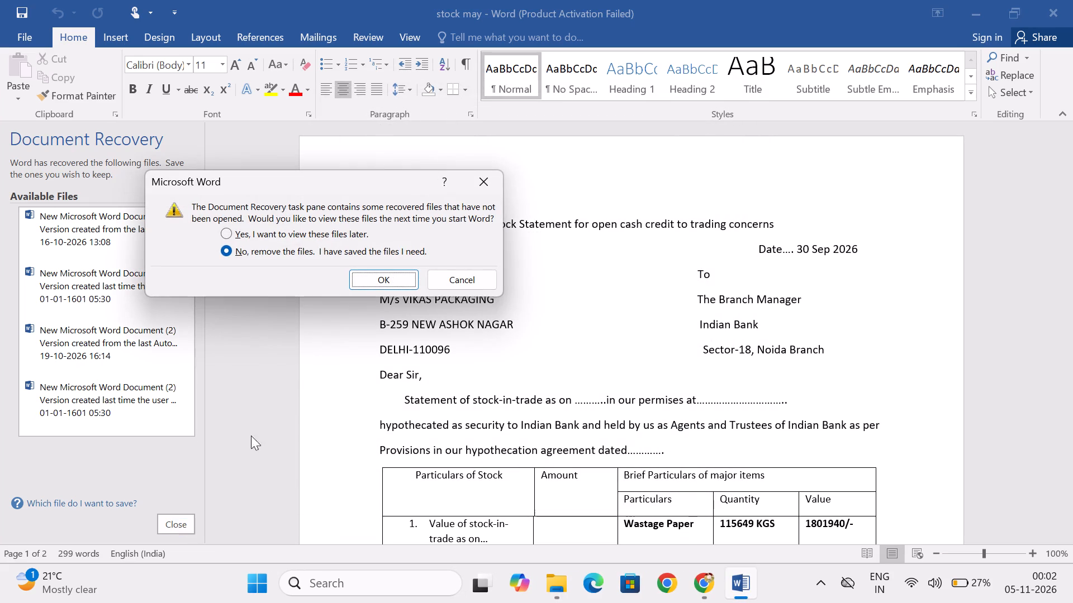
left_click(389, 282)
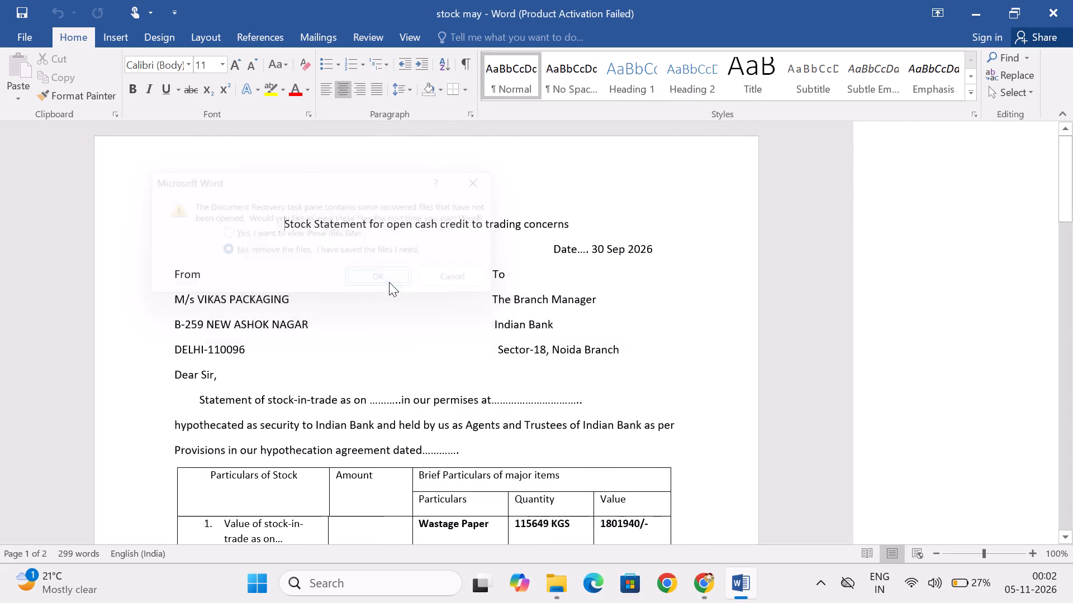
Change the date at the top of the stock statement to 31 OCT 2026.
left_click(706, 247)
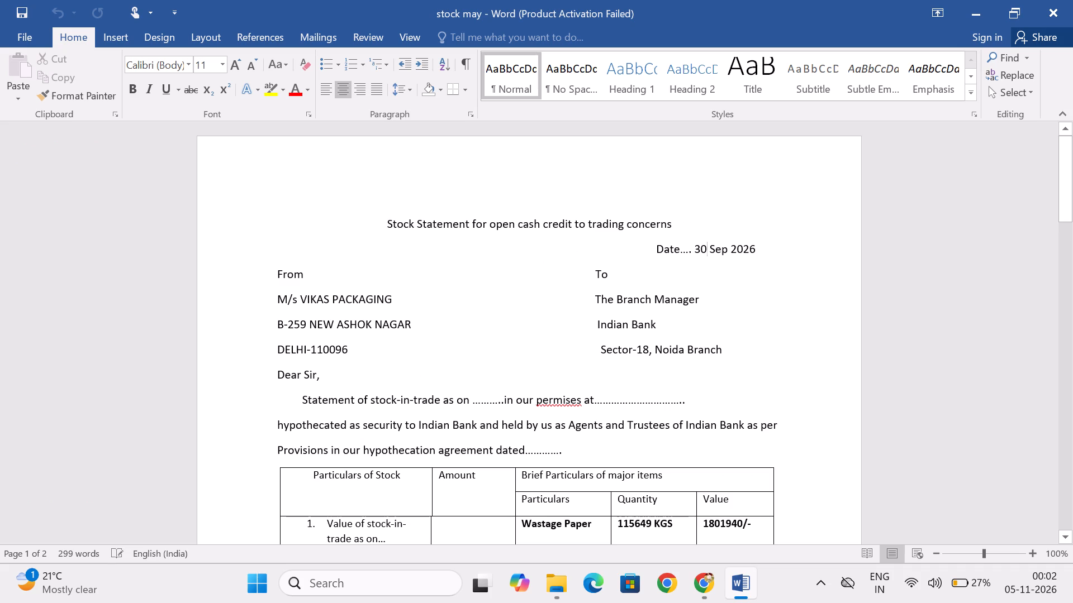
key("BackSpace")
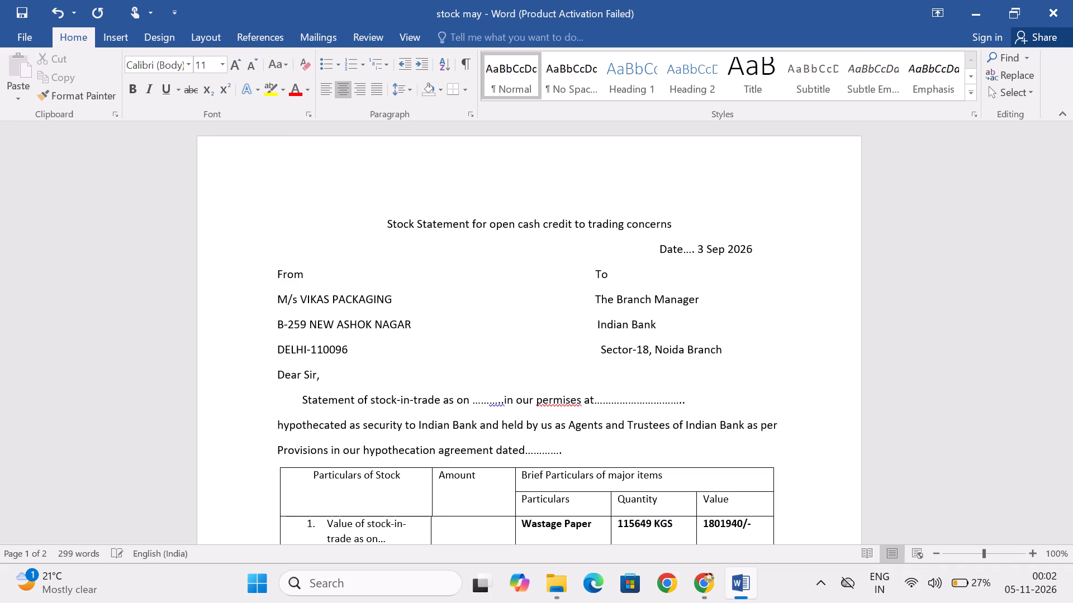
key("1")
key("Right")
key("Right")
key("Right")
key("Right")
key("BackSpace")
key("BackSpace")
key("BackSpace")
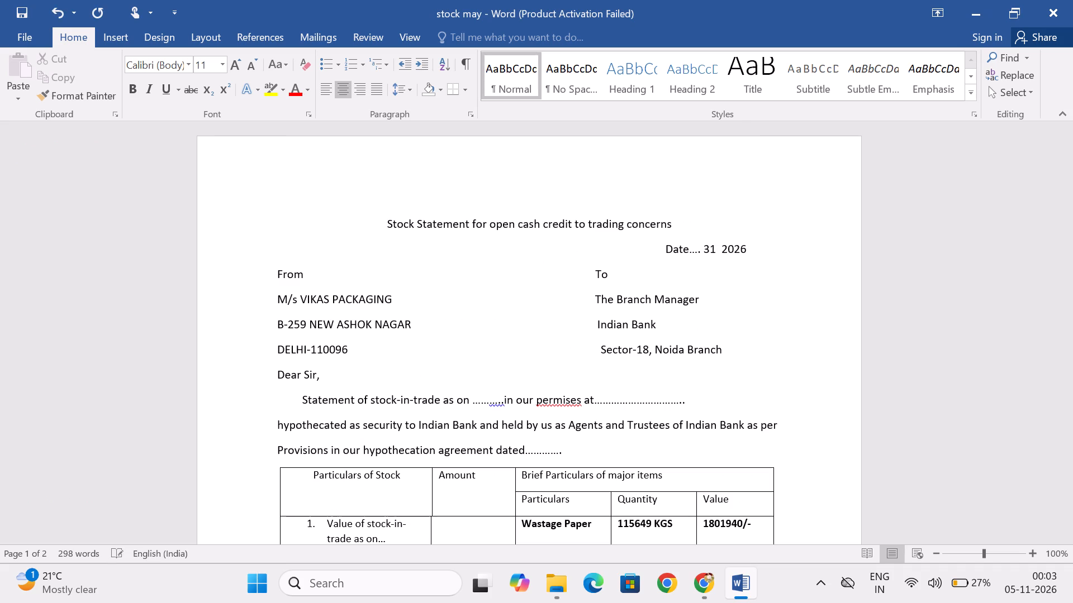
type("OCT")
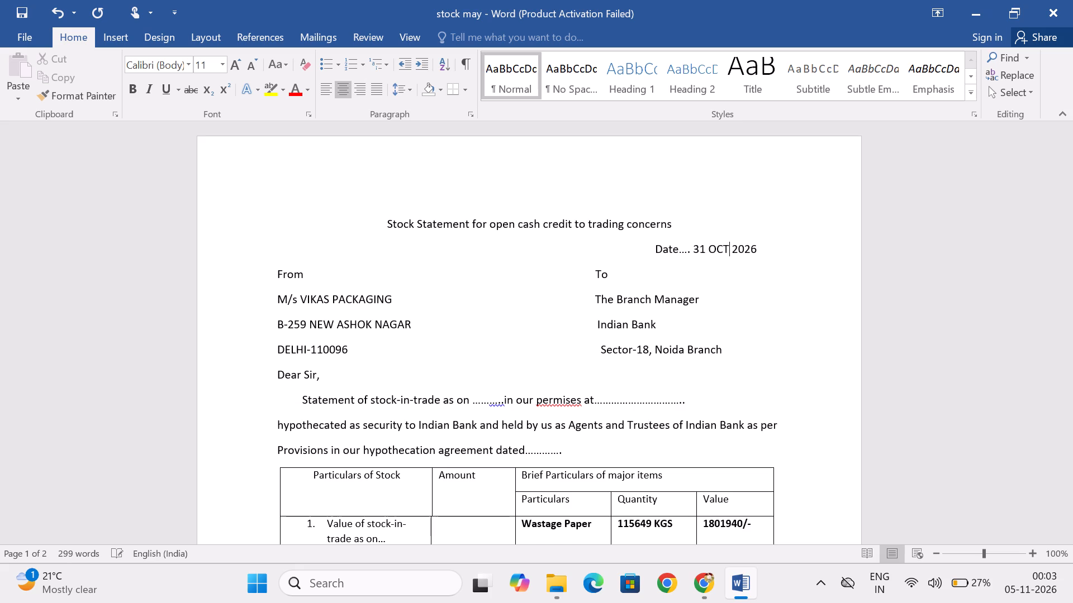
key("Down")
key("Down")
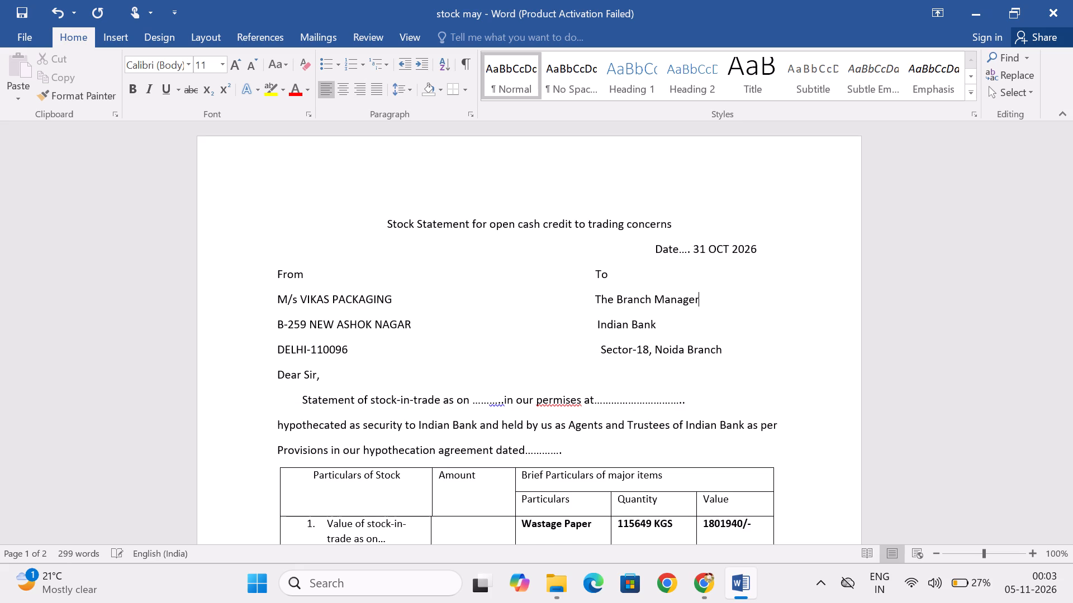
Set the Wastage Paper quantity in the "Value of stock-in-trade" row to 116546 KGS.
scroll(589, 390, "down", 1)
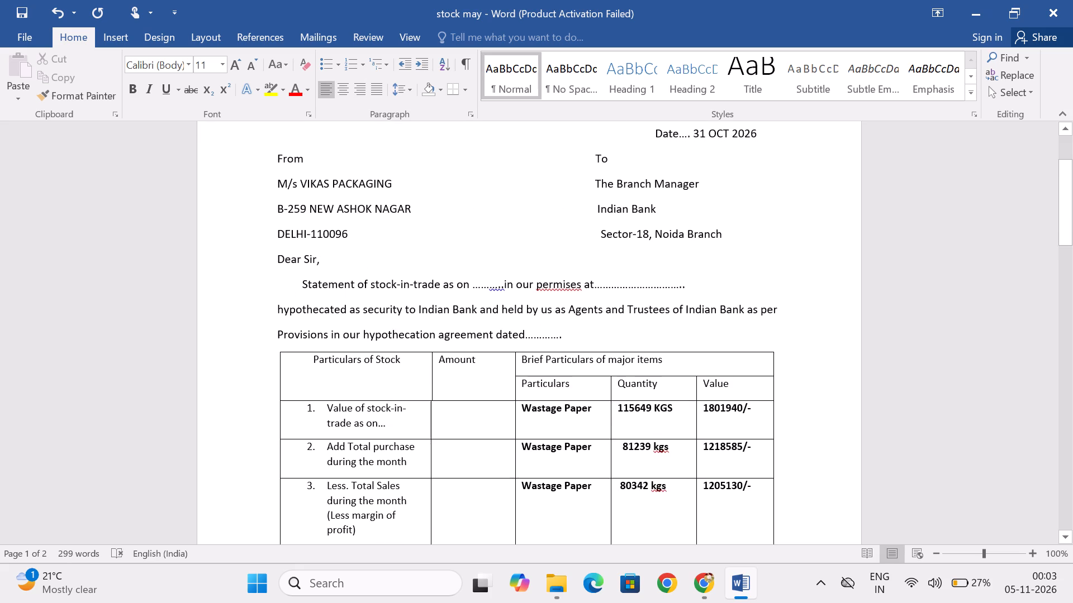
scroll(589, 390, "down", 1)
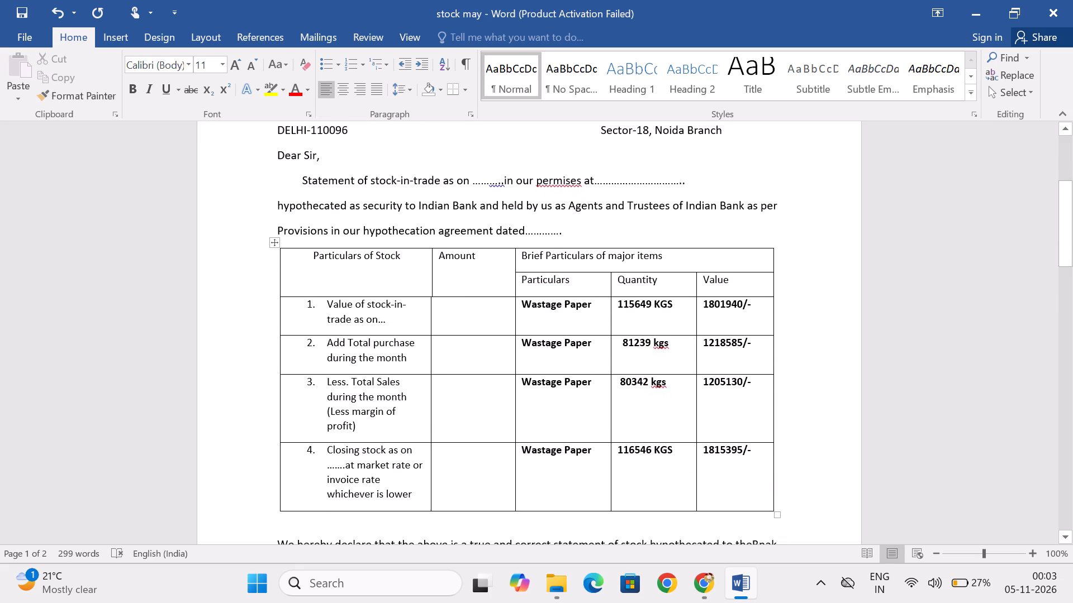
scroll(589, 390, "down", 1)
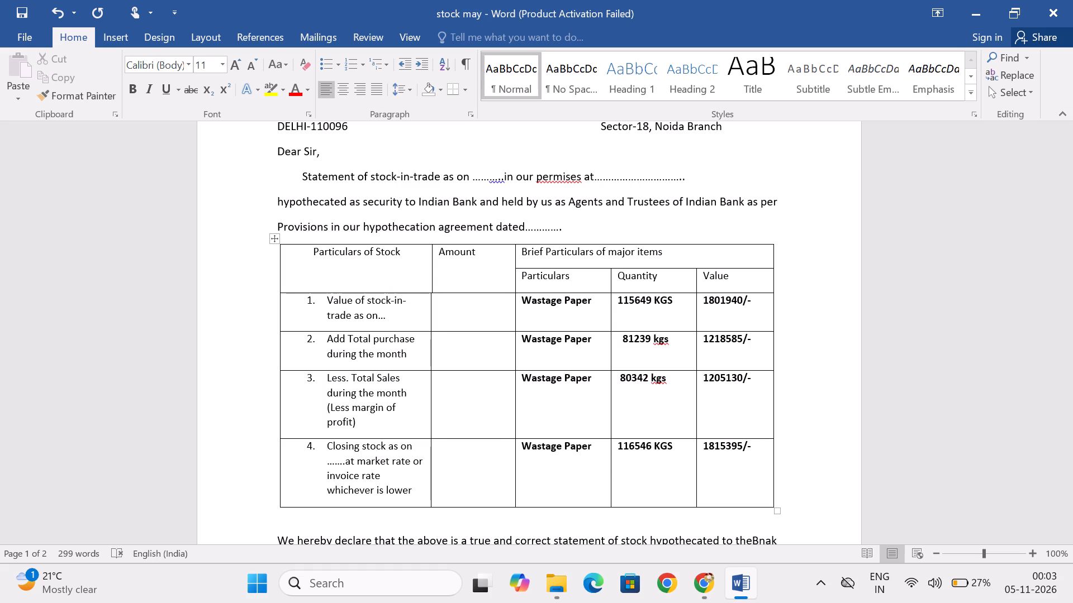
double_click(686, 301)
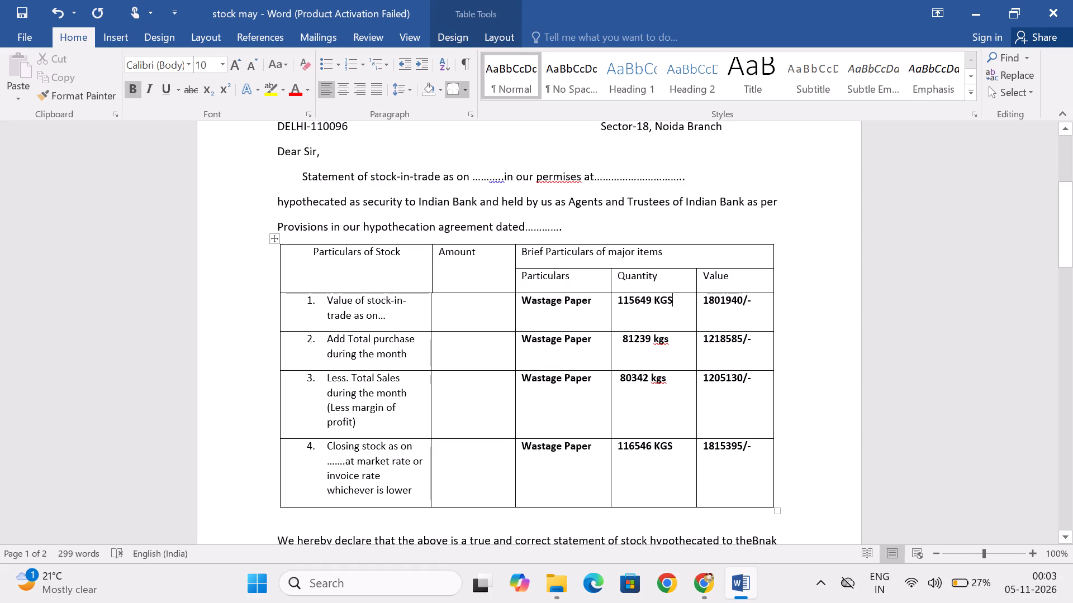
key("BackSpace")
key("BackSpace")
key("BackSpace")
key("BackSpace")
key("BackSpace")
key("BackSpace")
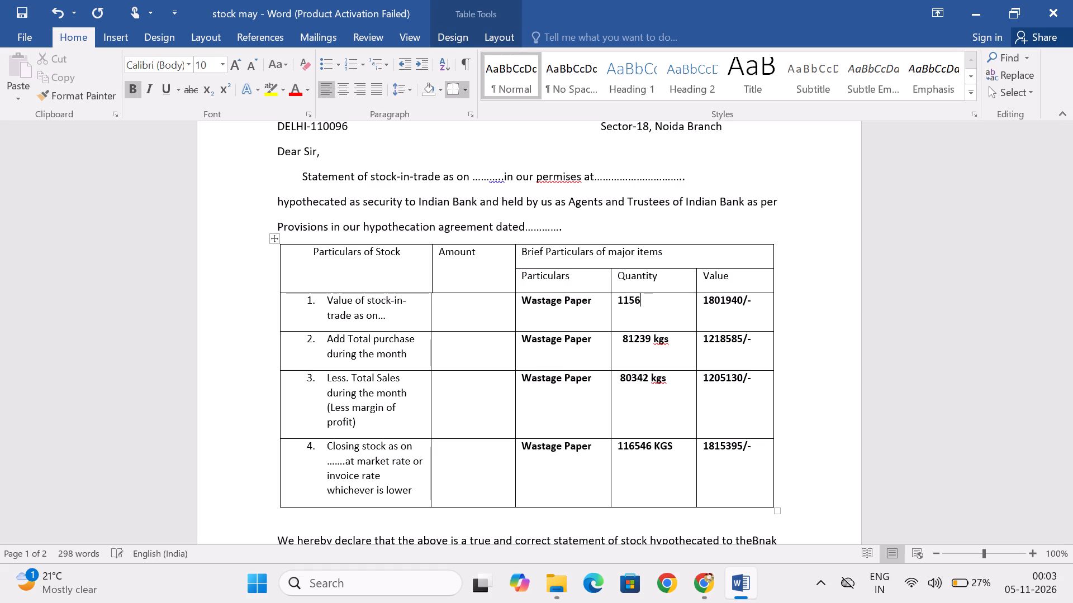
key("BackSpace")
key("BackSpace")
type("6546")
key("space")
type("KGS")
Set the value in the "Value of stock-in-trade" row to 1815395/-.
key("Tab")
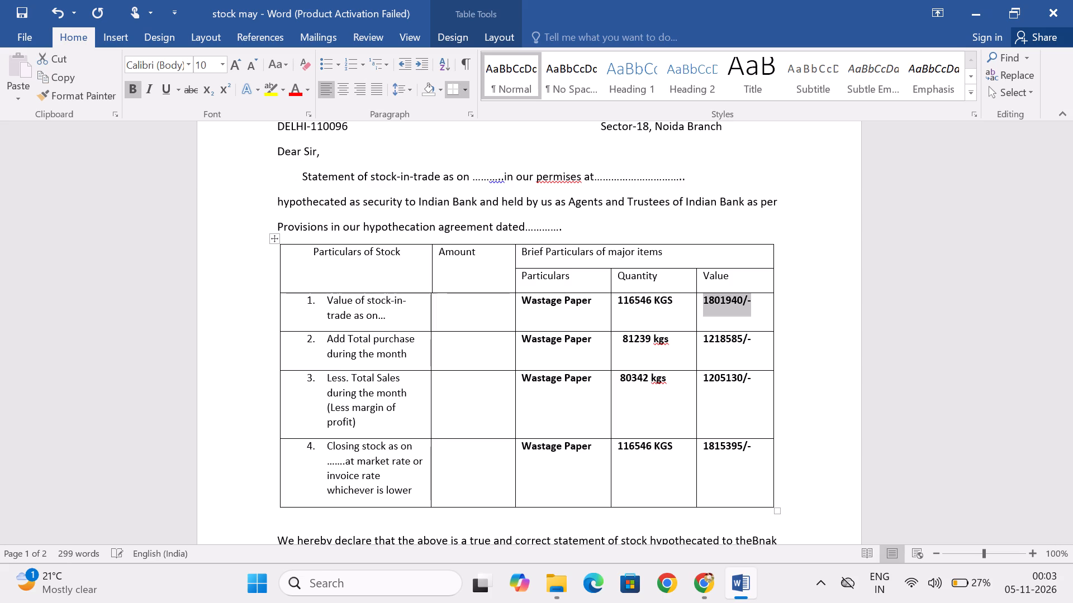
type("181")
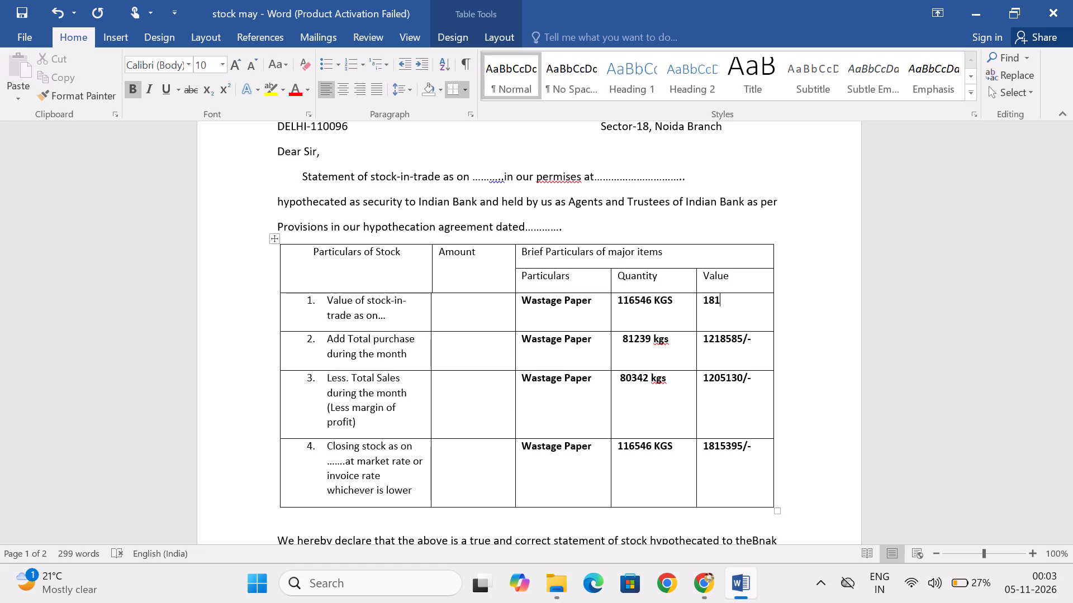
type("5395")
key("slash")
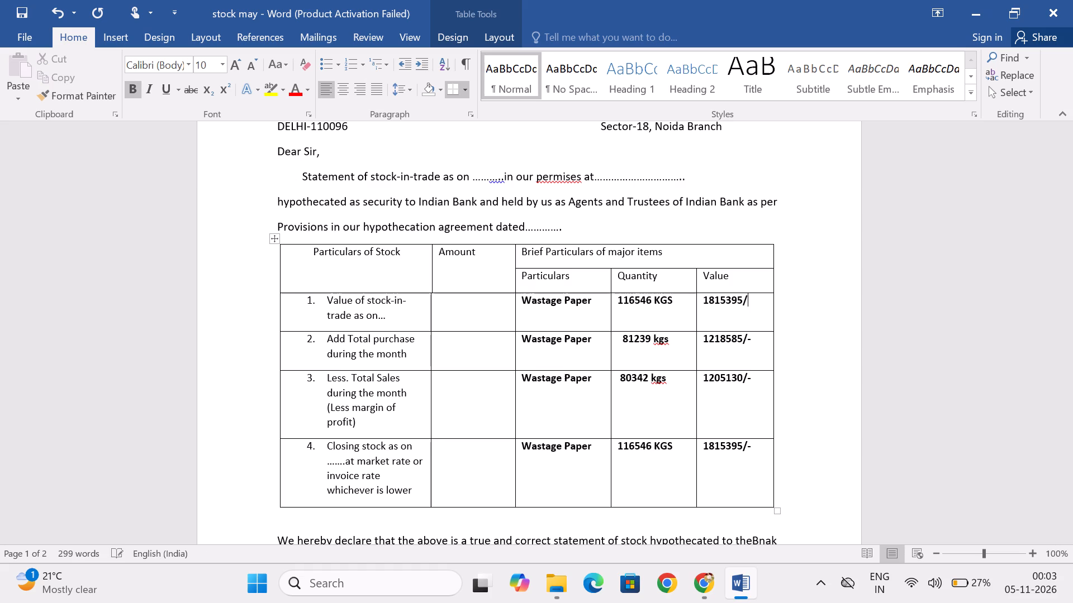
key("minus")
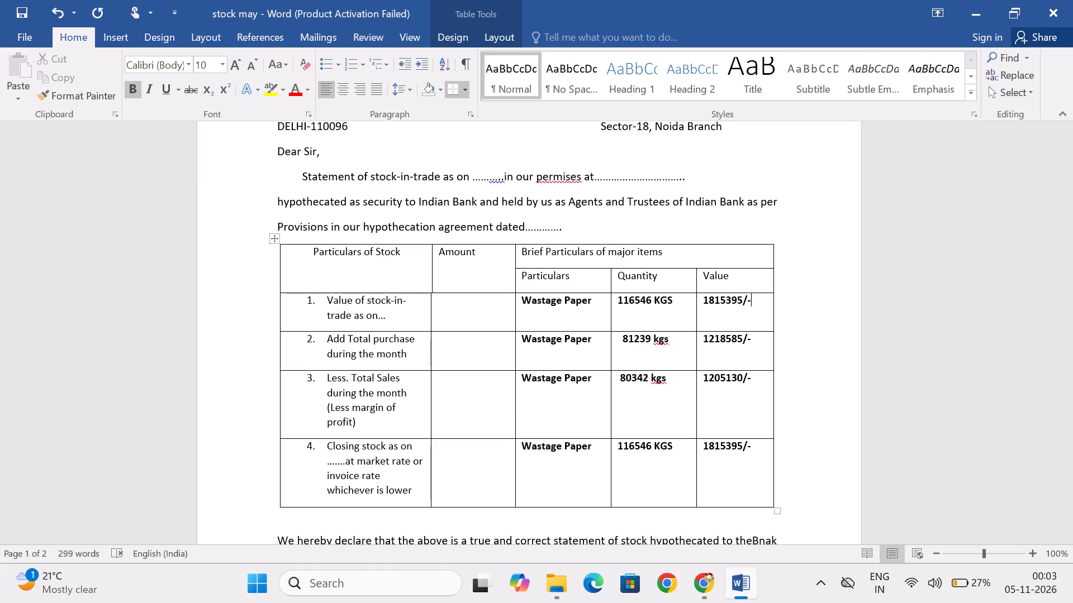
Set the Wastage Paper quantity in the "Add Total purchase during the month" row to 912345 KGS.
left_click(681, 351)
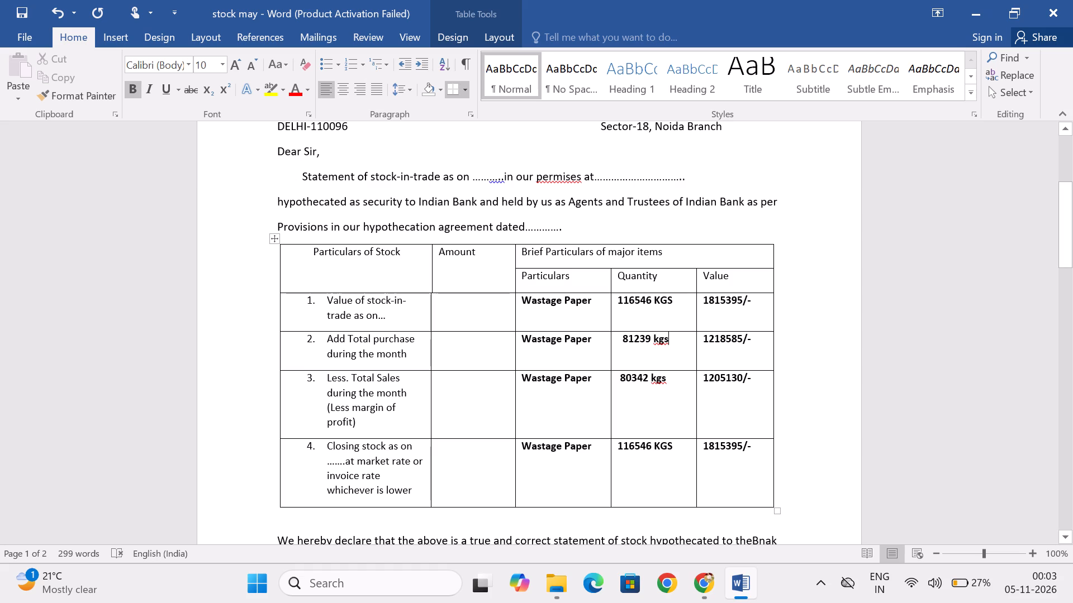
key("BackSpace")
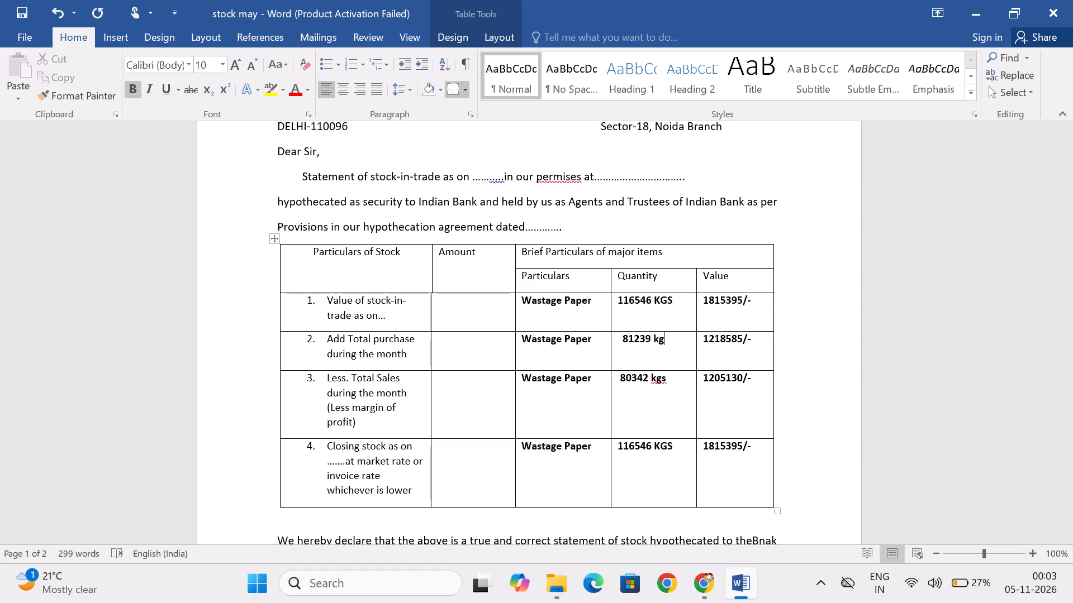
key("BackSpace")
key("BackSpace")
key("BackSpace")
key("BackSpace")
key("BackSpace")
key("BackSpace")
key("BackSpace")
key("BackSpace")
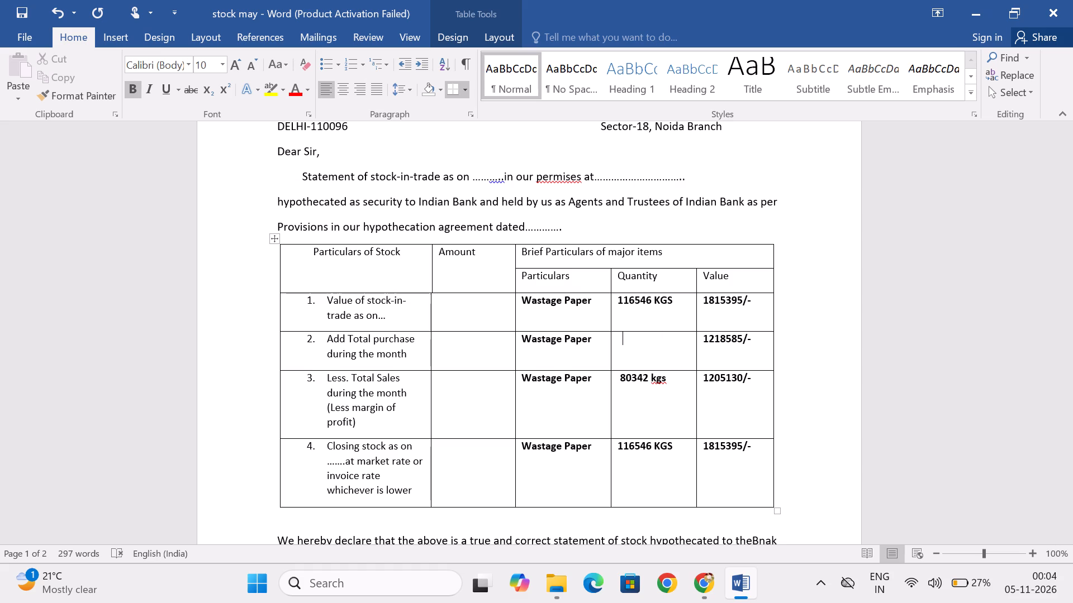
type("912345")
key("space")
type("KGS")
Set the value in the "Add Total purchase during the month" row to 1611579/-.
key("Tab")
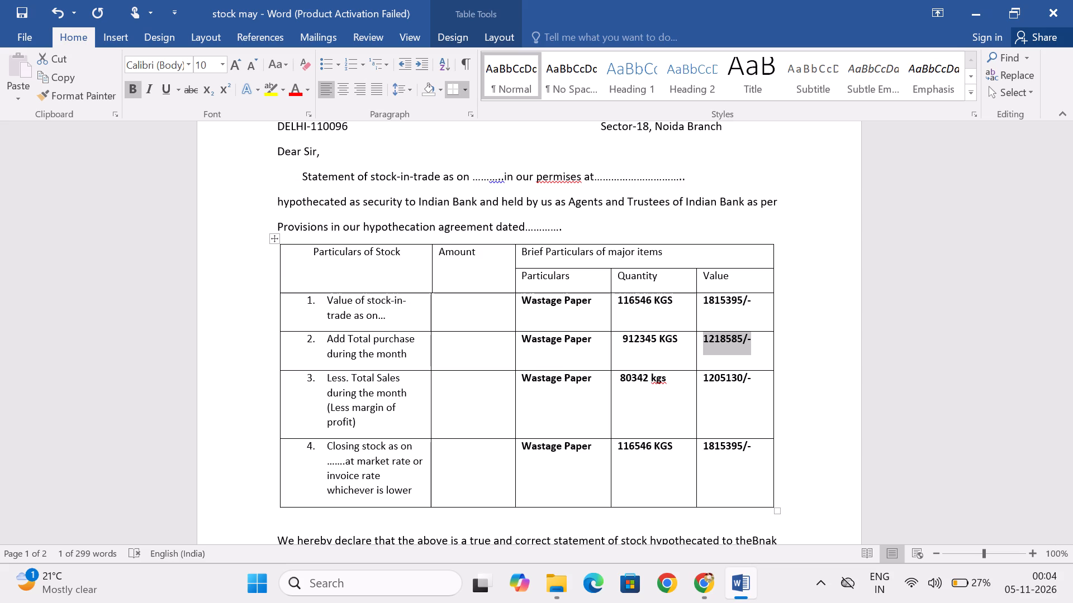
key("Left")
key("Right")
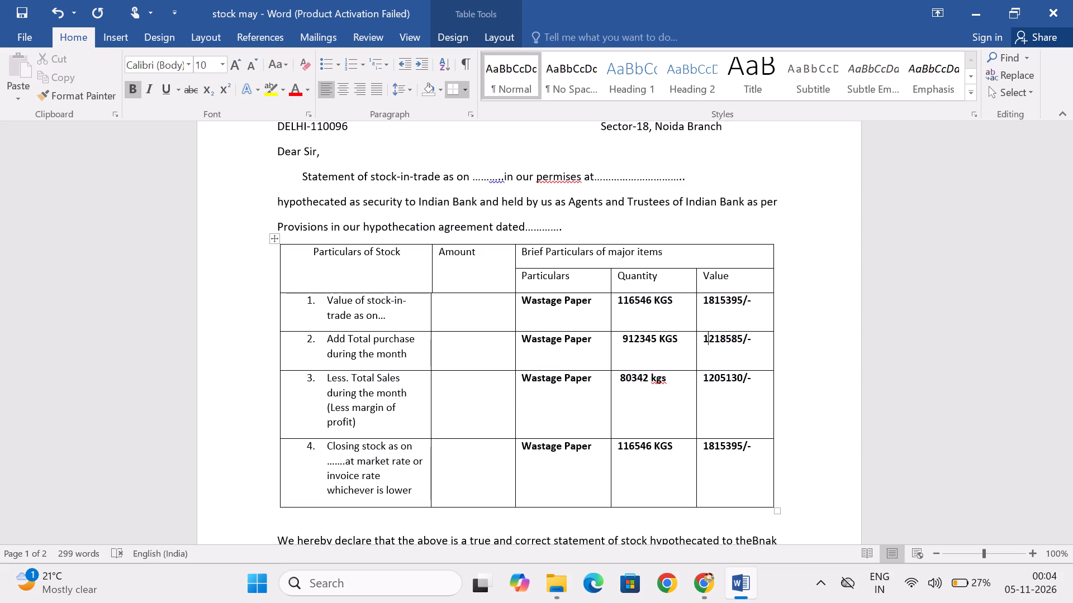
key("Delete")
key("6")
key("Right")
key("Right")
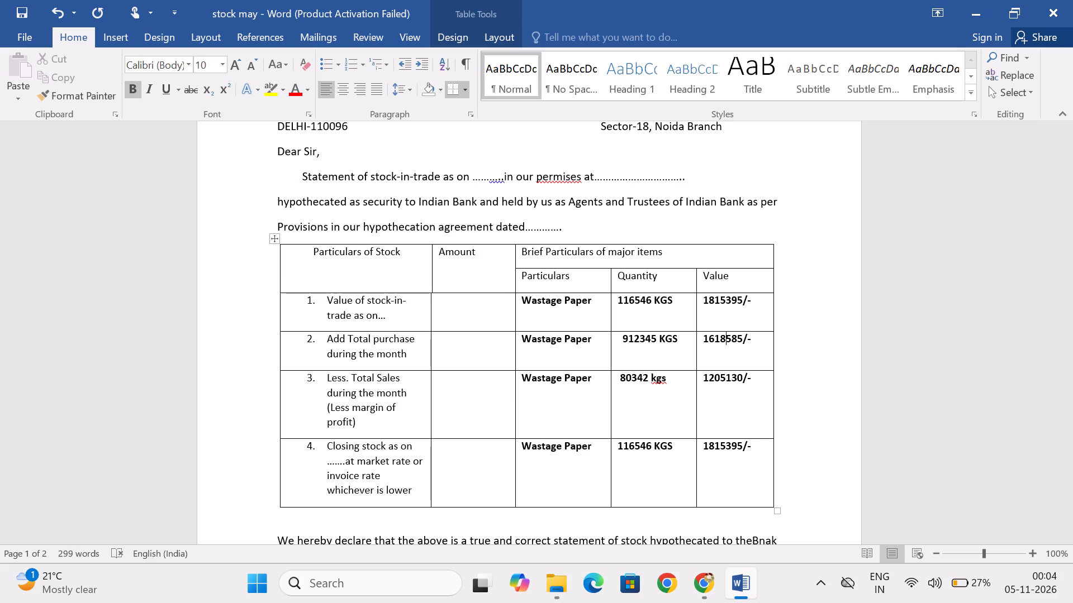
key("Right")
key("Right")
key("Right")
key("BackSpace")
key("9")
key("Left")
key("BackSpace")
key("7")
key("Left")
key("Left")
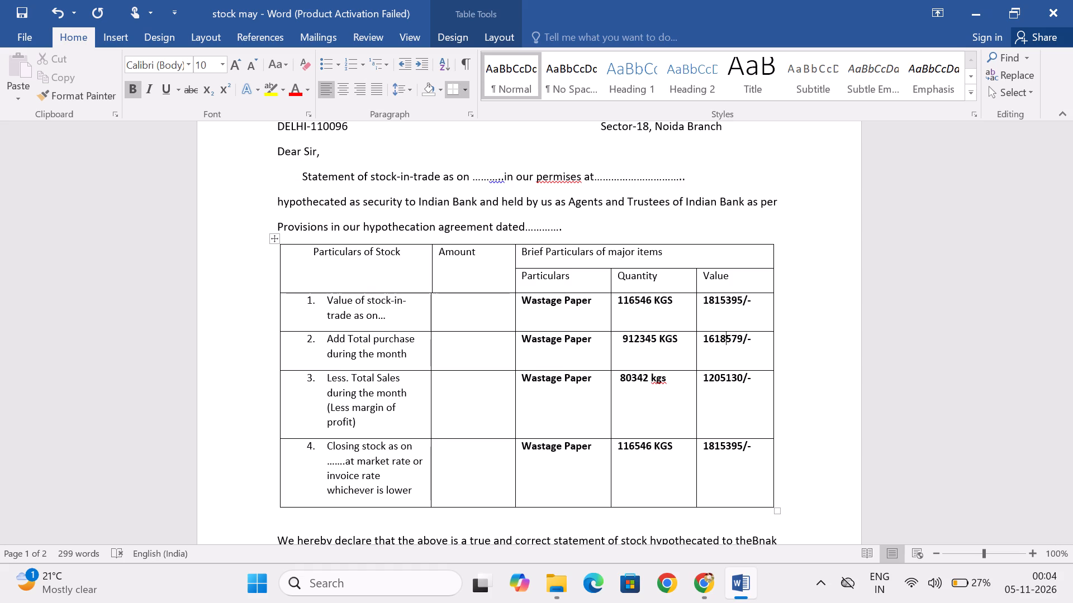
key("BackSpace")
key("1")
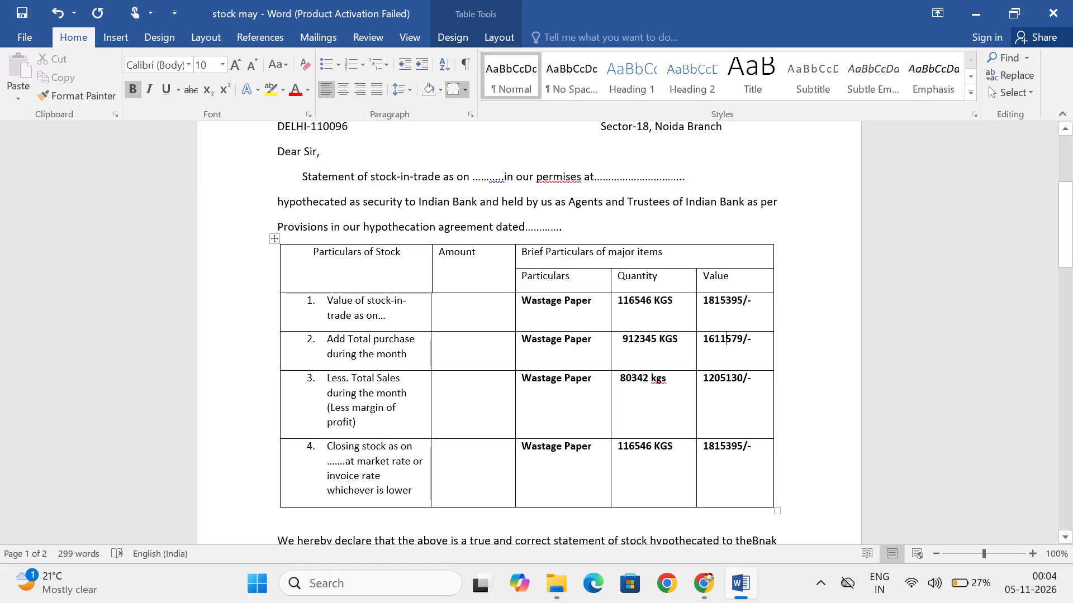
Set the Wastage Paper quantity in the "Less. Total Sales during the month" row to 930980 kgs.
left_click(656, 380)
left_click(640, 380)
key("Right")
key("Right")
key("Right")
key("Left")
key("Left")
key("BackSpace")
key("BackSpace")
key("BackSpace")
key("BackSpace")
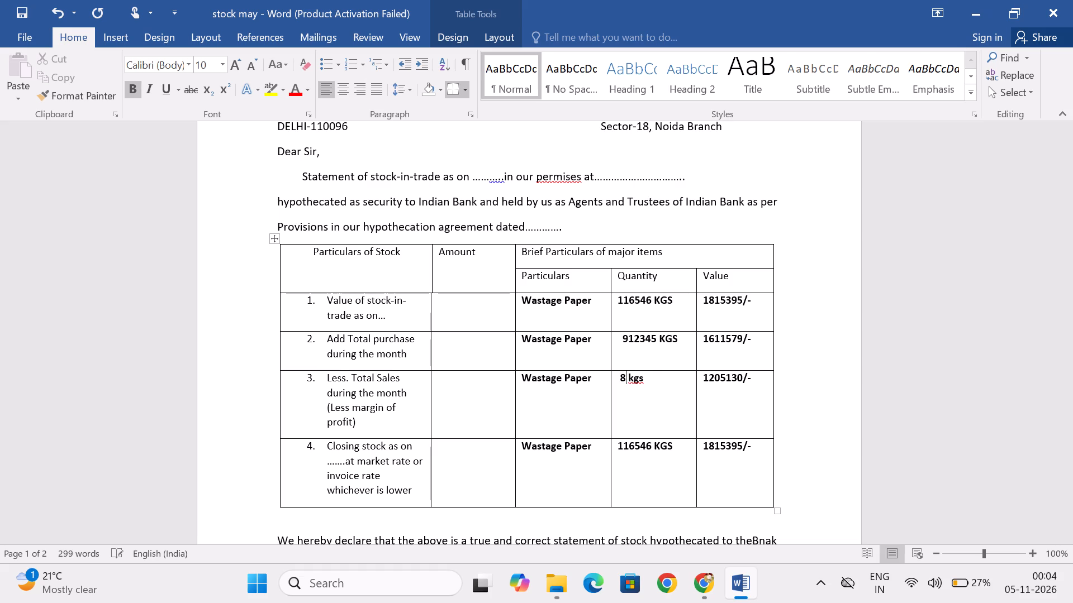
key("BackSpace")
key("9")
type("34567")
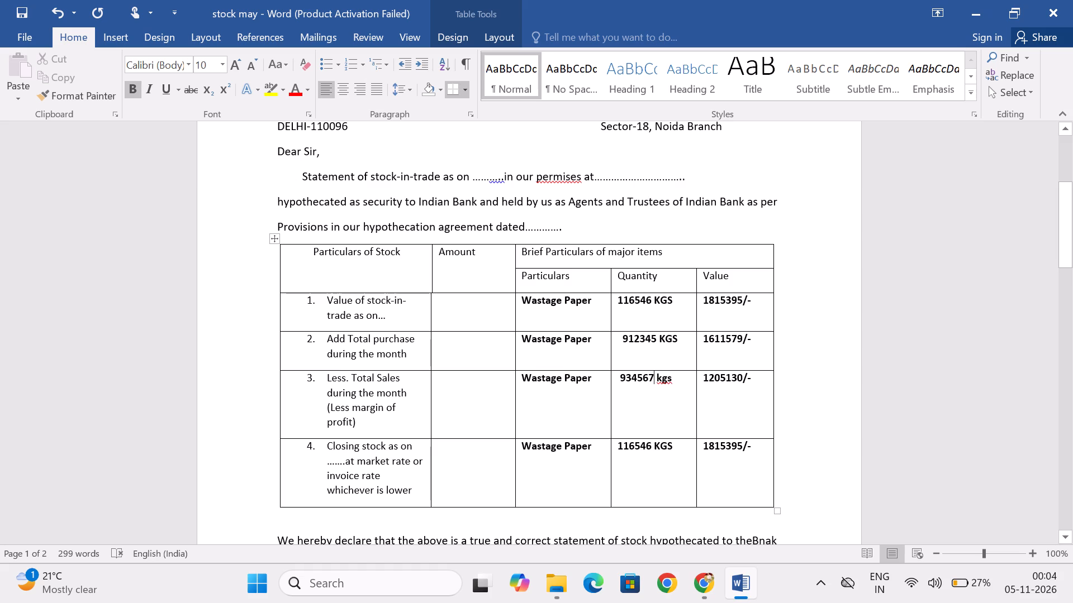
key("BackSpace")
key("BackSpace")
key("BackSpace")
key("BackSpace")
type("098")
key("0")
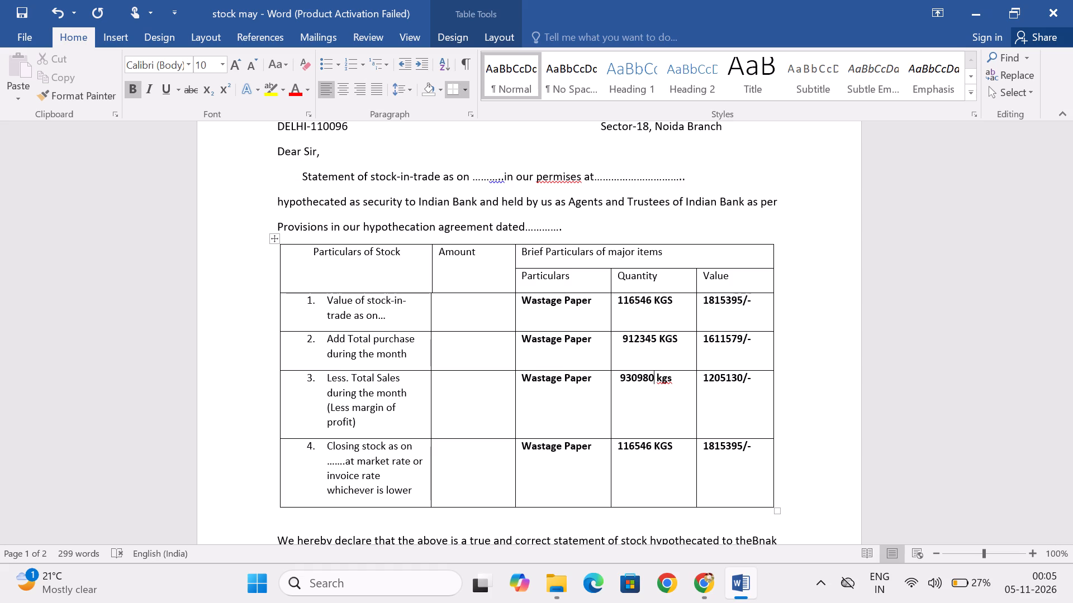
Correct the total purchase quantity to 91234 KGS by removing its last digit.
left_click(654, 344)
key("BackSpace")
Correct the total sales quantity to 93098 kgs by removing its last digit.
left_click(654, 379)
key("BackSpace")
left_click(678, 398)
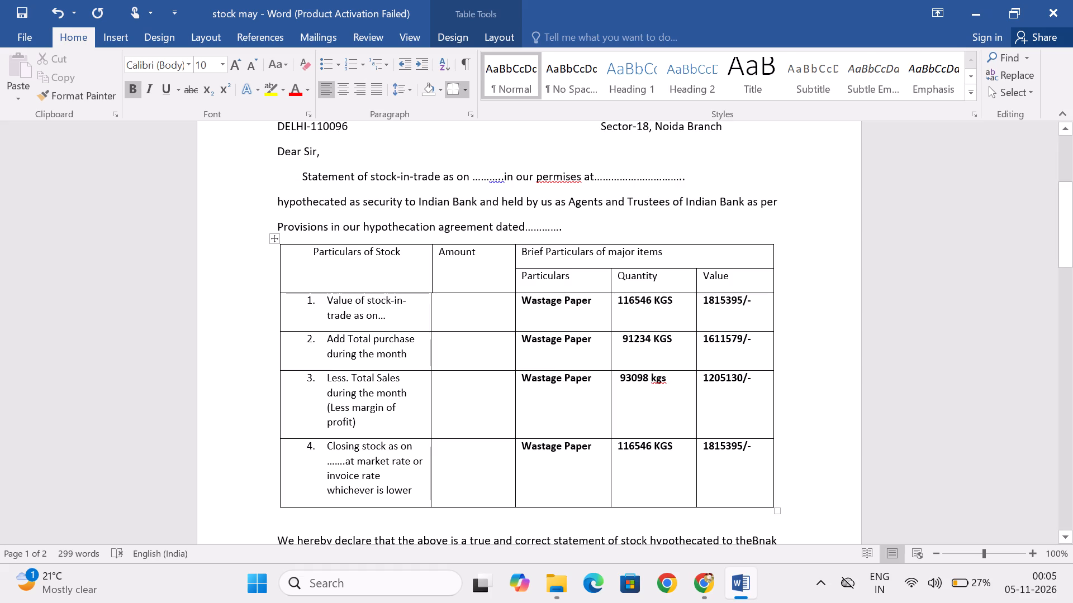
Set the value in the "Less. Total Sales during the month" row to 1927950/-.
double_click(721, 379)
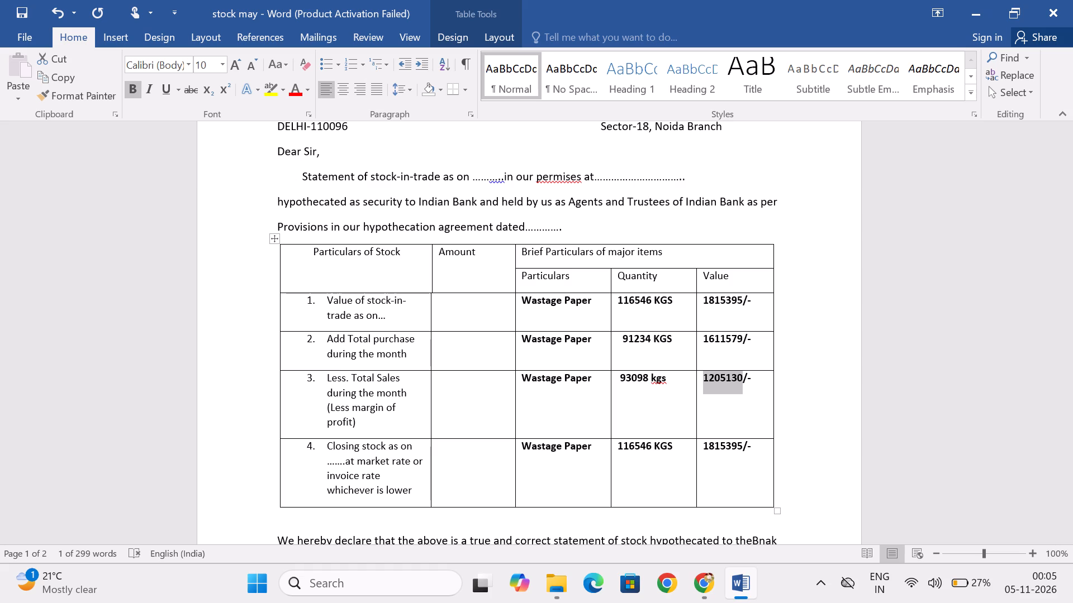
key("1")
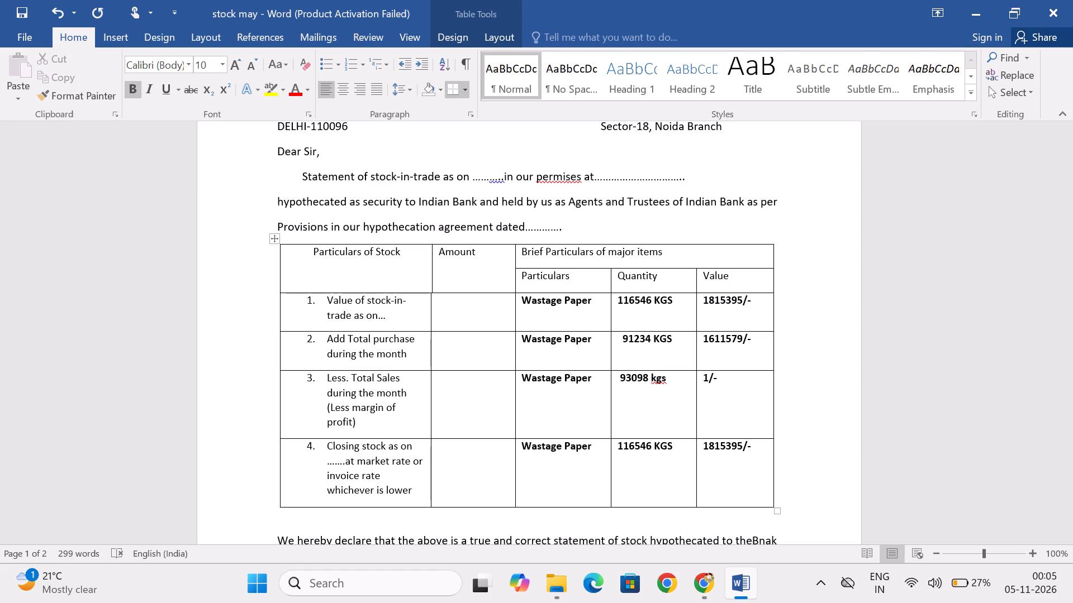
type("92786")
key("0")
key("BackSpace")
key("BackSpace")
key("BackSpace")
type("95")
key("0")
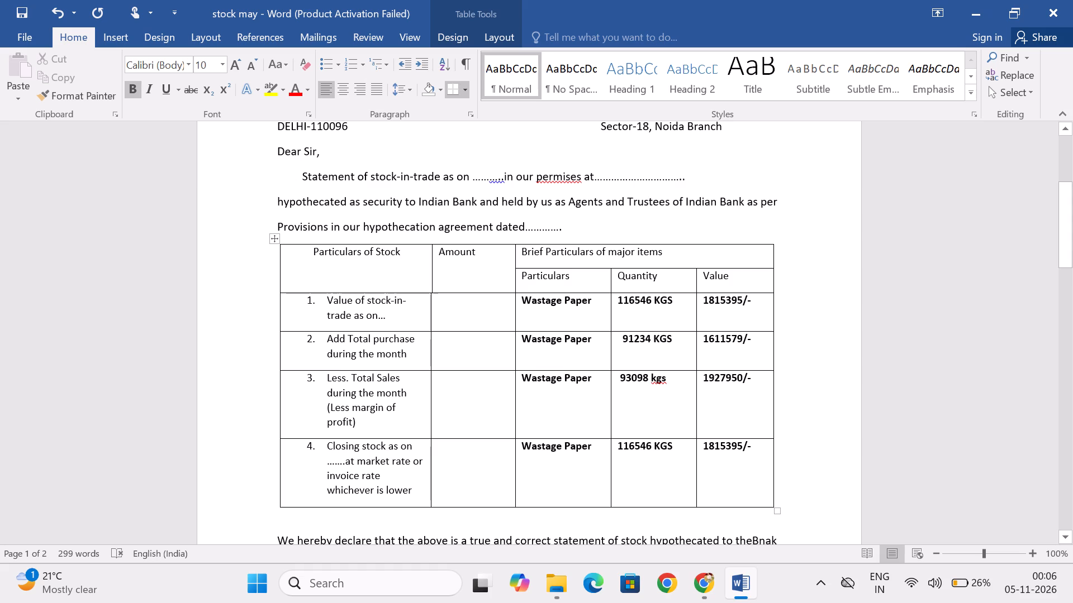
Clear the number from the Wastage Paper quantity in the "Closing stock" row, keeping the KGS unit.
left_click(649, 445)
key("BackSpace")
key("BackSpace")
key("BackSpace")
key("BackSpace")
key("BackSpace")
key("BackSpace")
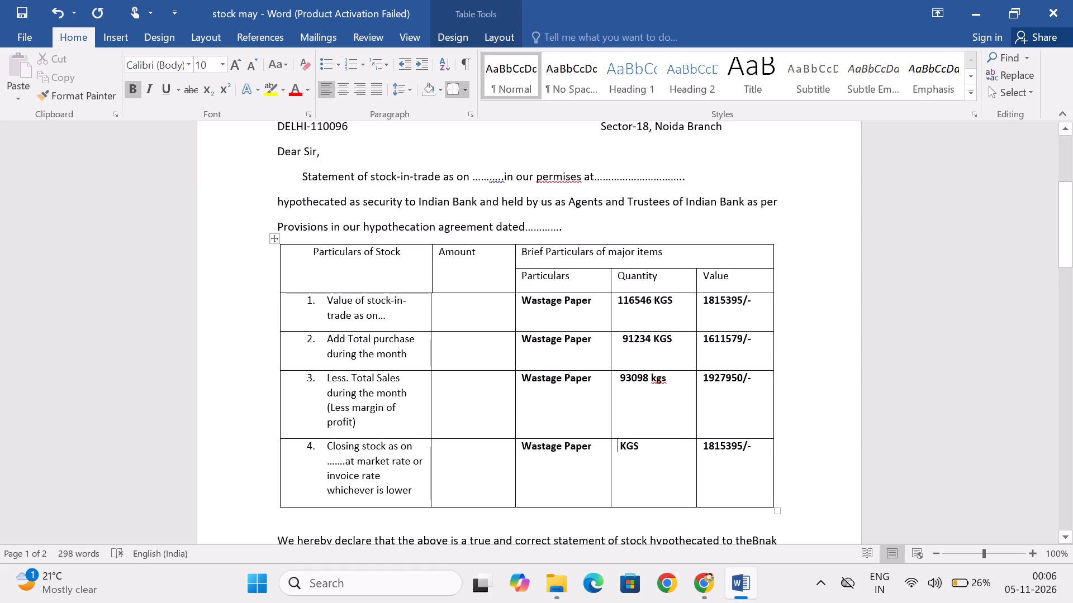
Insert a space before the total sales quantity to line it up with the purchase quantity above.
left_click(620, 376)
key("space")
Change the unit of the total sales quantity to uppercase KGS.
left_click(617, 448)
left_click(682, 371)
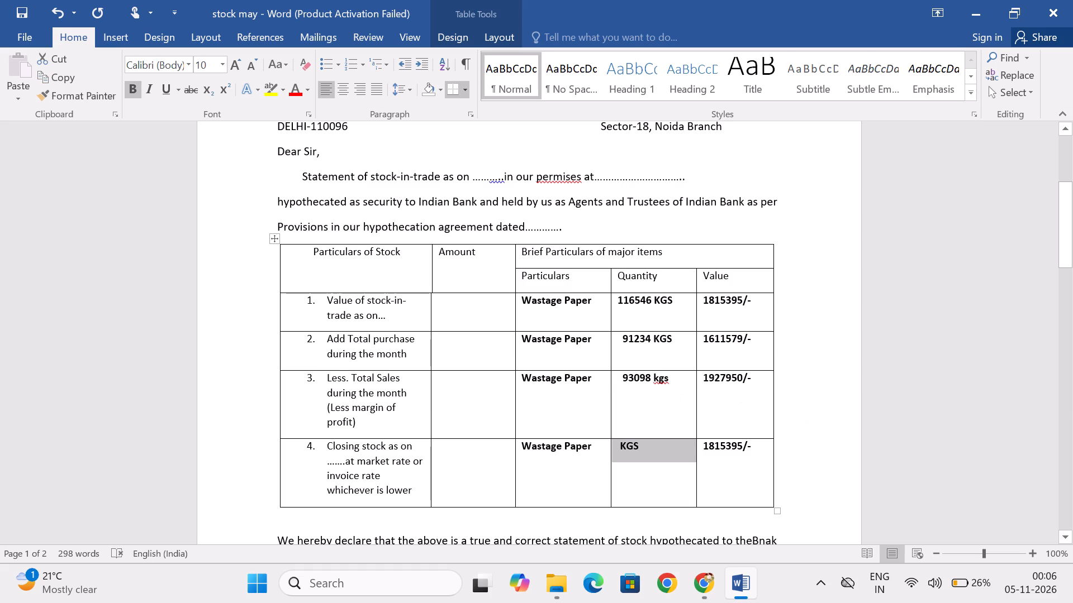
left_click(680, 379)
key("BackSpace")
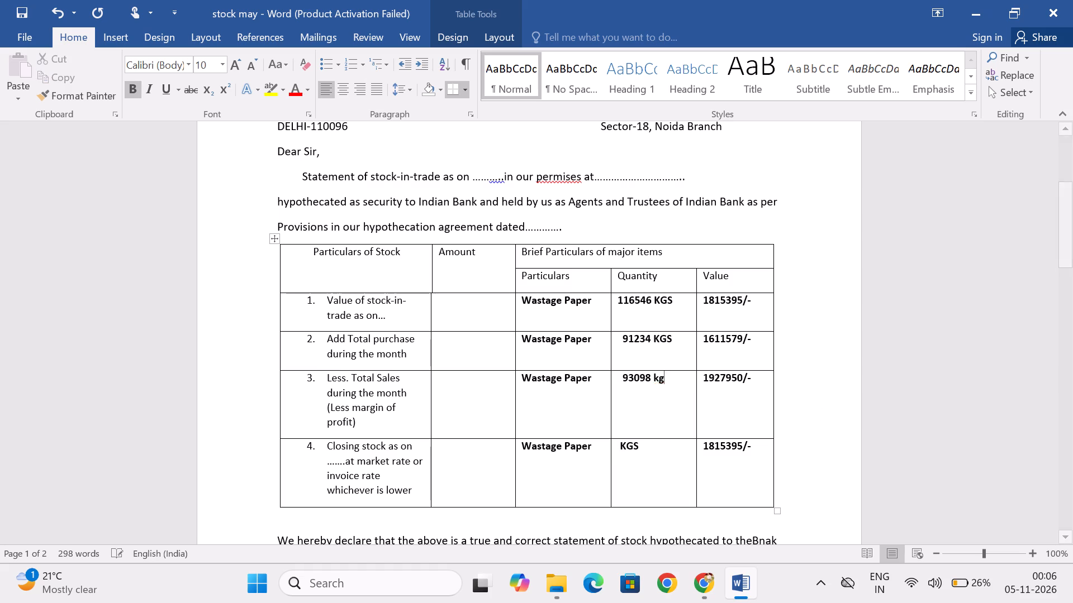
key("BackSpace")
key("BackSpace")
type("KGS")
Enter 114682 before KGS as the Wastage Paper quantity in the "Closing stock" row, separated by a space.
left_click(620, 452)
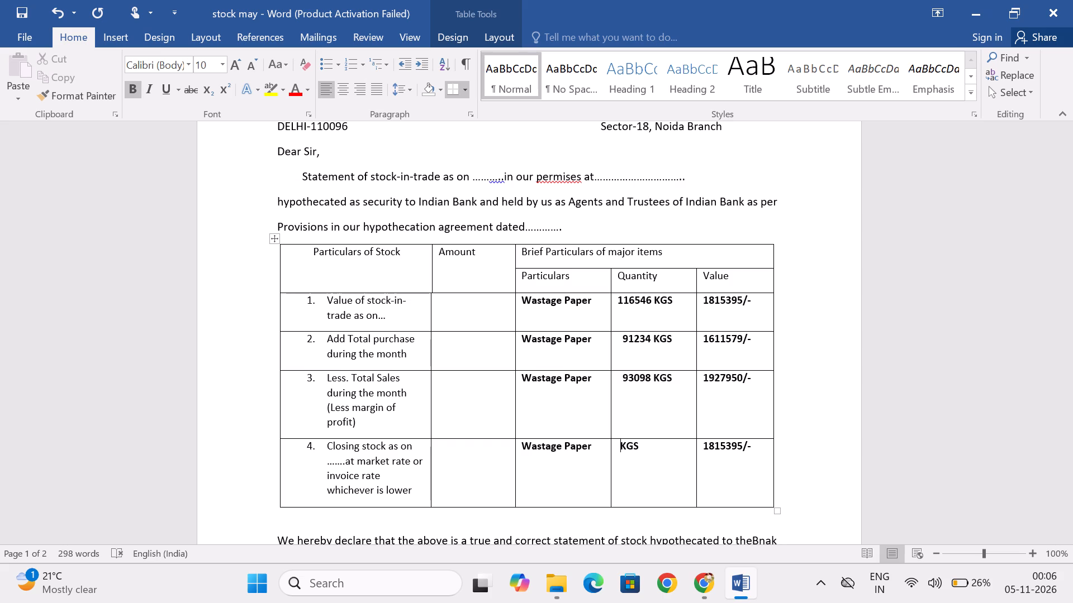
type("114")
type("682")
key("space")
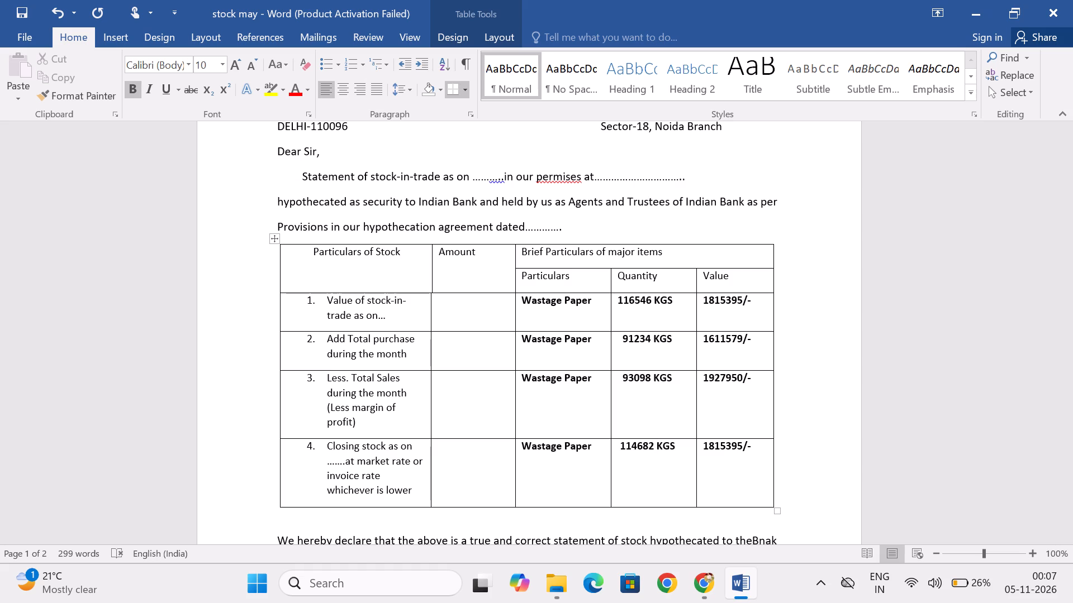
Set the value in the "Closing stock" row to 1499024/-.
left_click(737, 444)
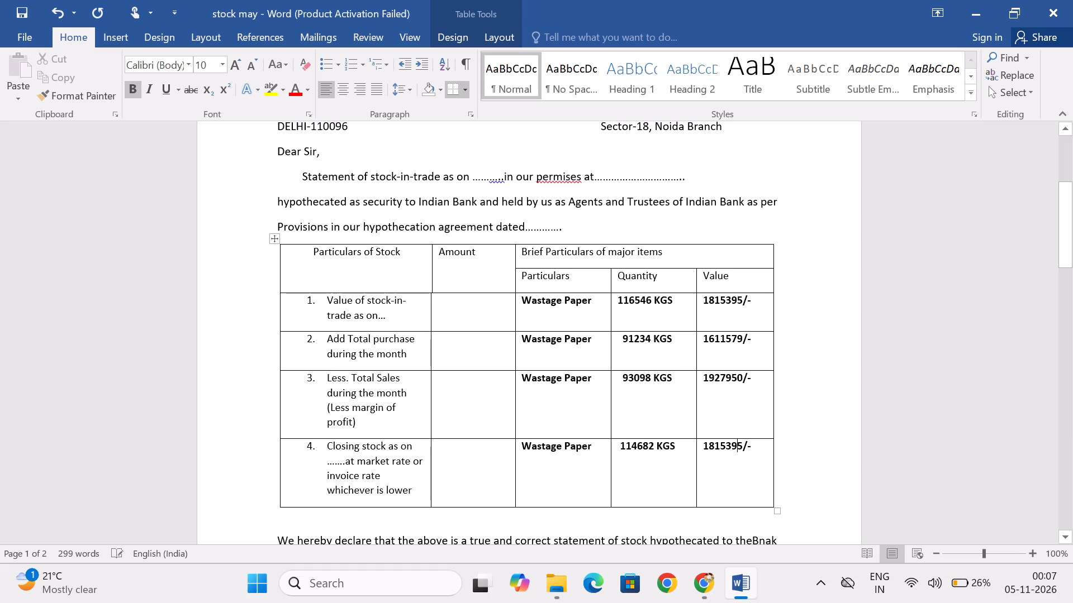
key("Delete")
key("BackSpace")
key("BackSpace")
key("BackSpace")
key("BackSpace")
key("BackSpace")
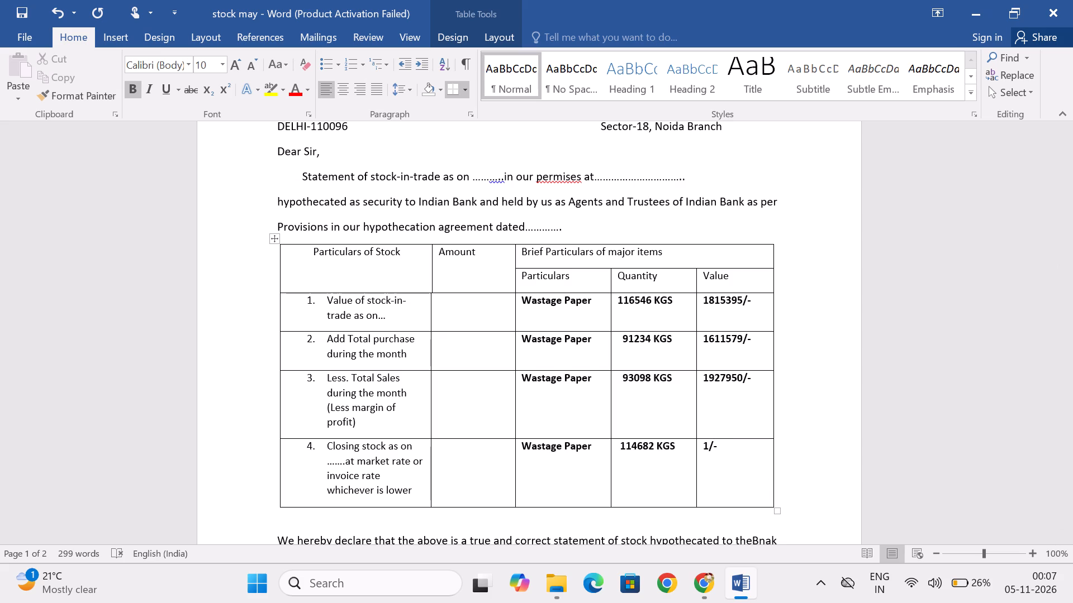
key("4")
type("99024")
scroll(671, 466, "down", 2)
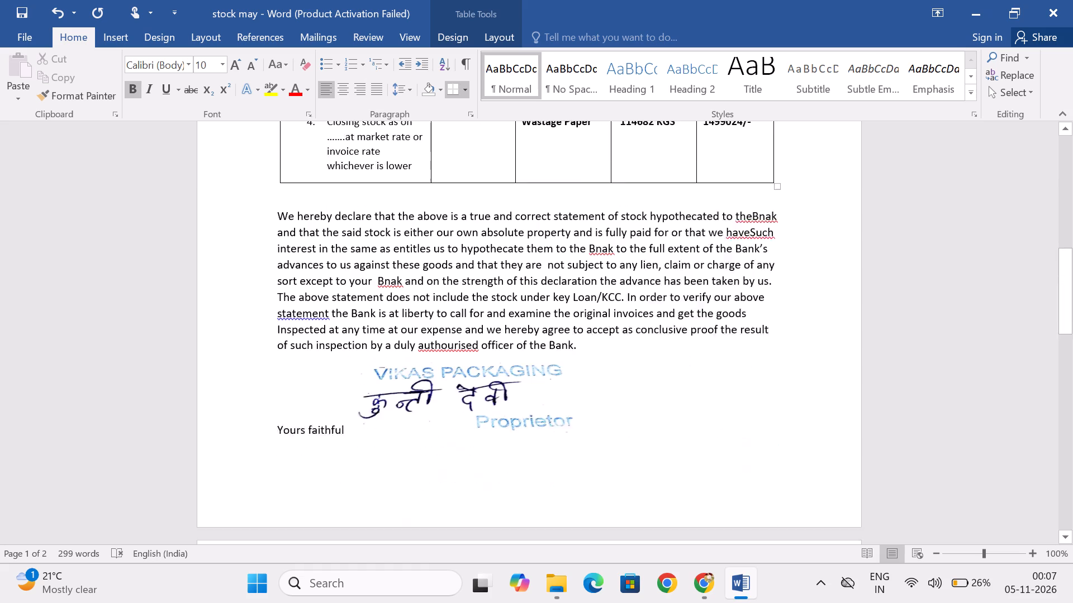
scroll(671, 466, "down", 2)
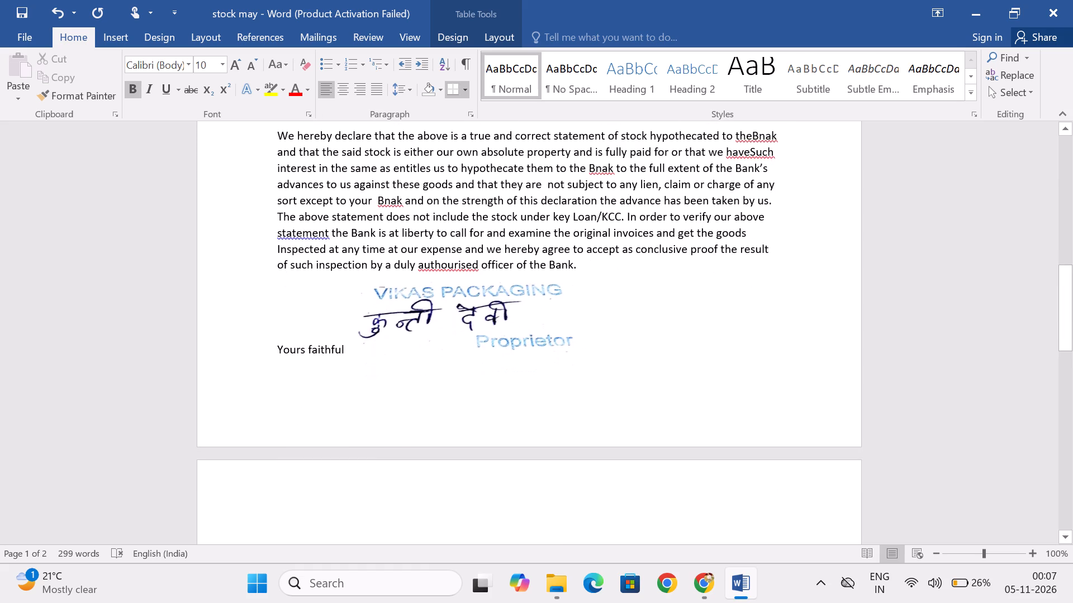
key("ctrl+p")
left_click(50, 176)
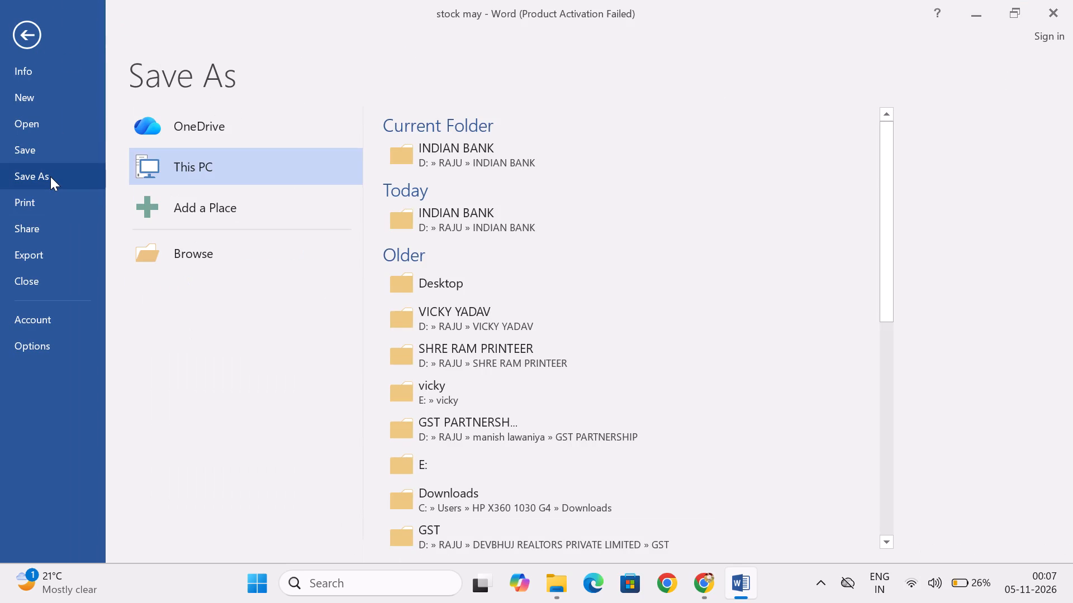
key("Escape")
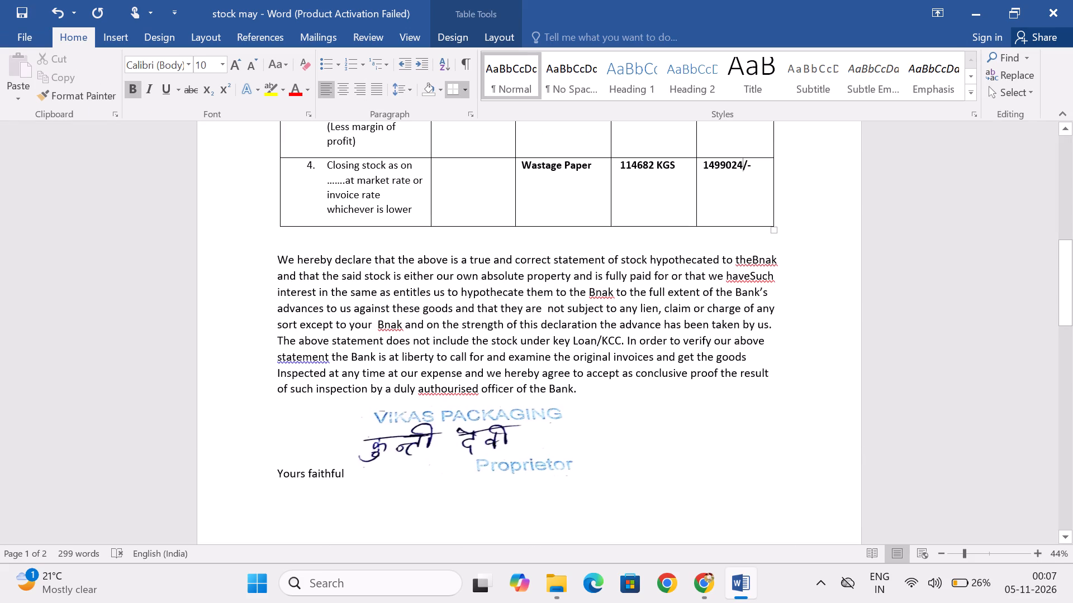
Print only page 1 of the stock statement on the HP LaserJet 1020, using the page range 1-1.
key("ctrl+p")
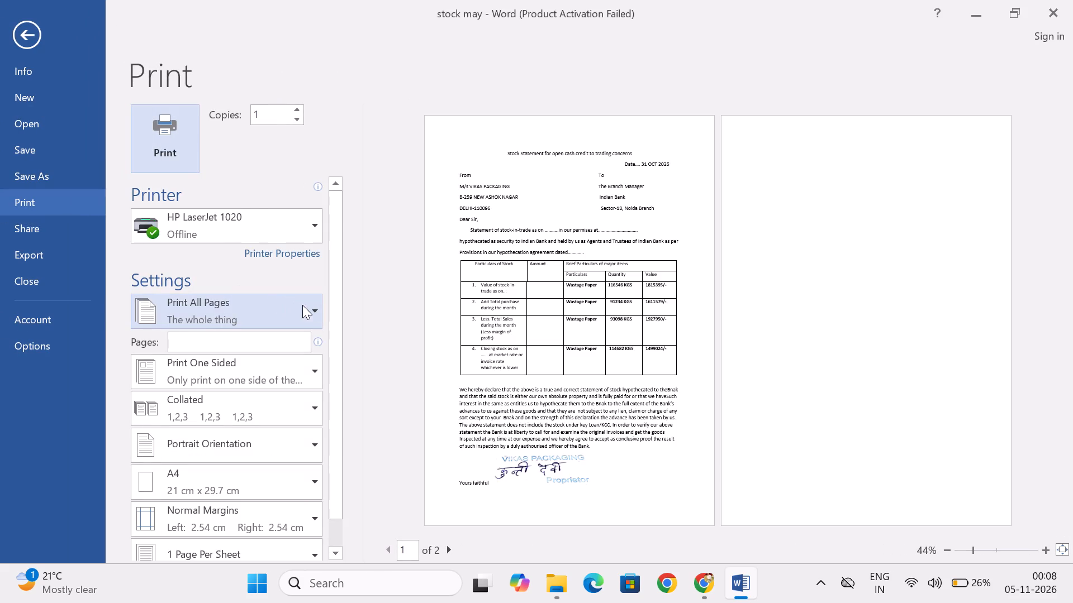
left_click(315, 309)
left_click(315, 309)
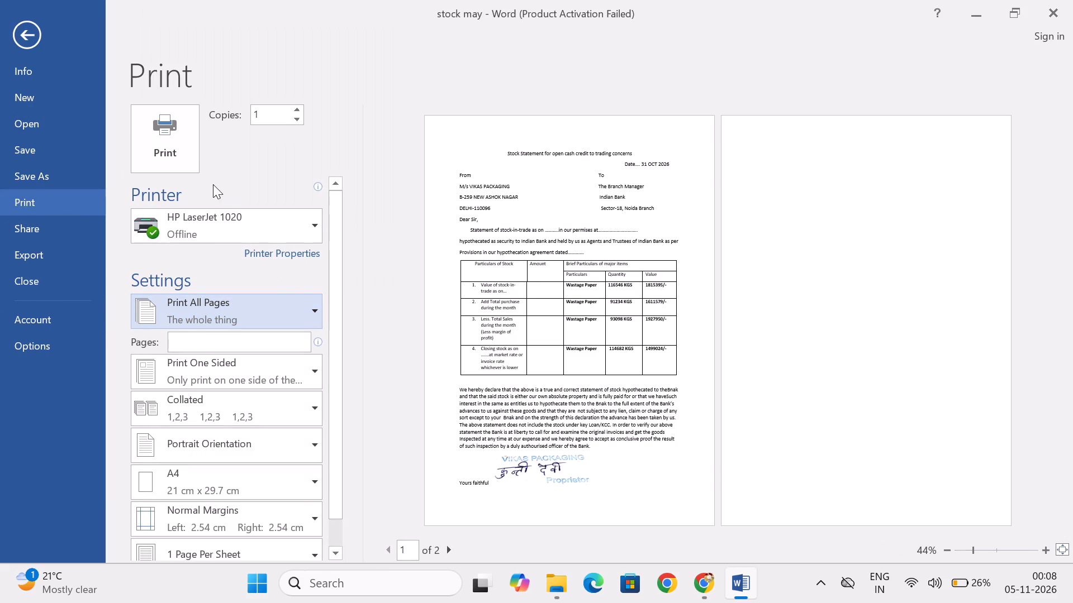
left_click(217, 342)
key("1")
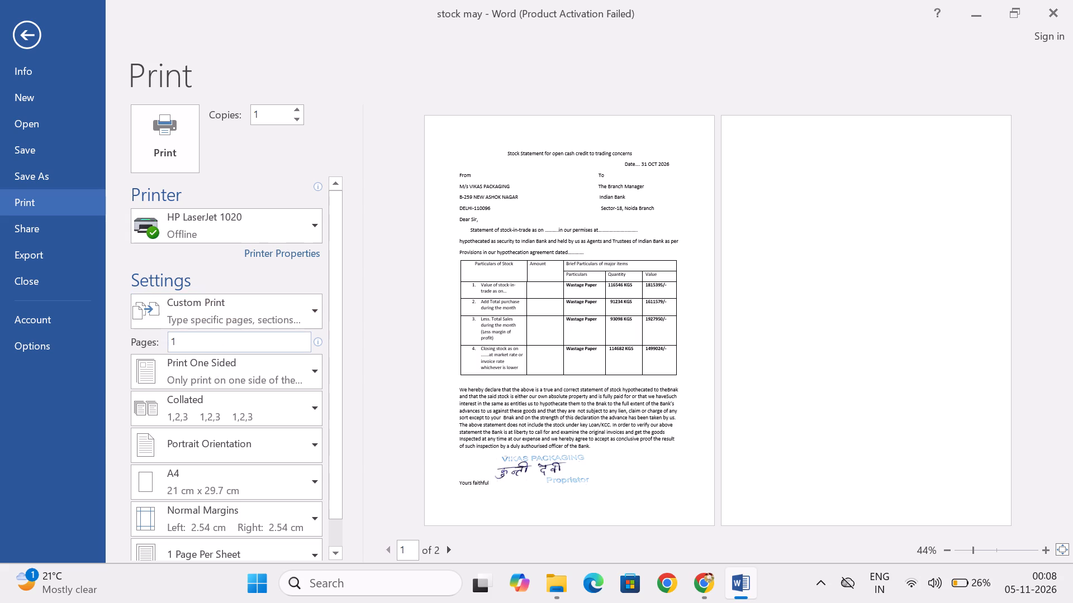
left_click(387, 347)
left_click(402, 367)
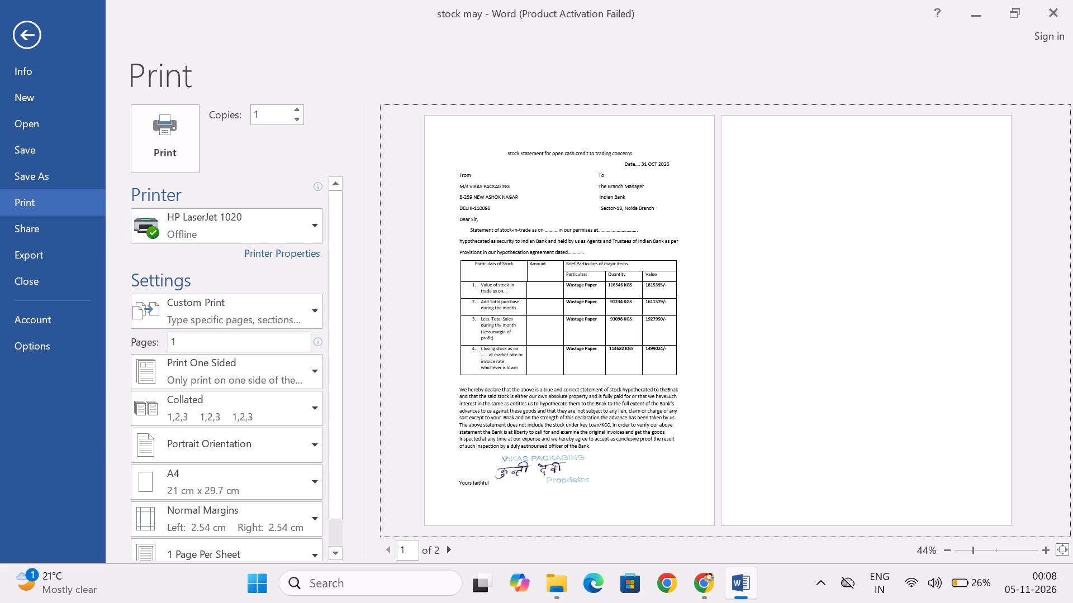
left_click(252, 339)
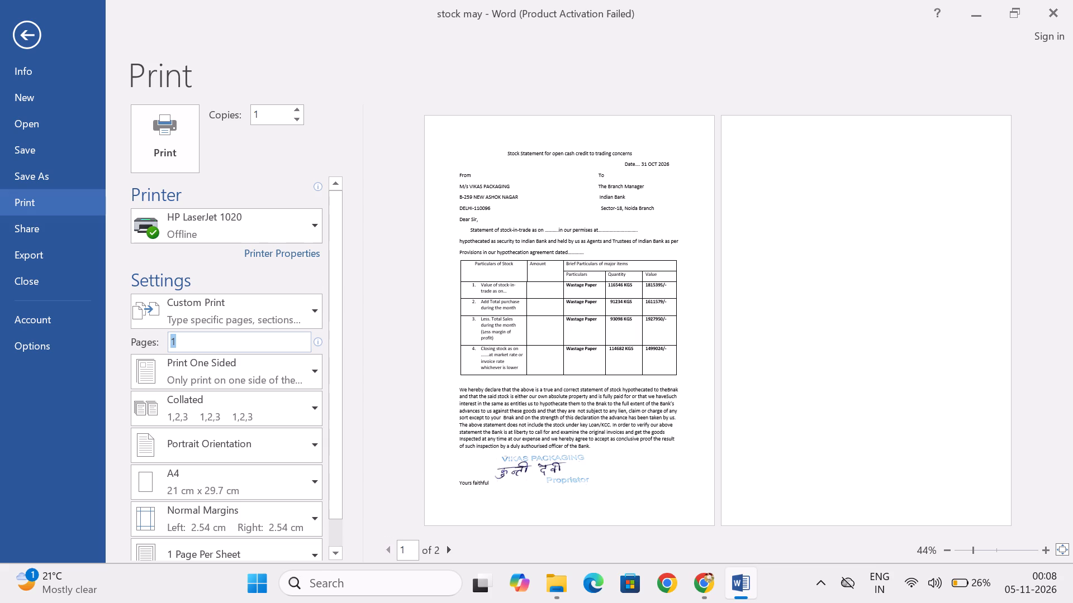
type("1-1")
key("Return")
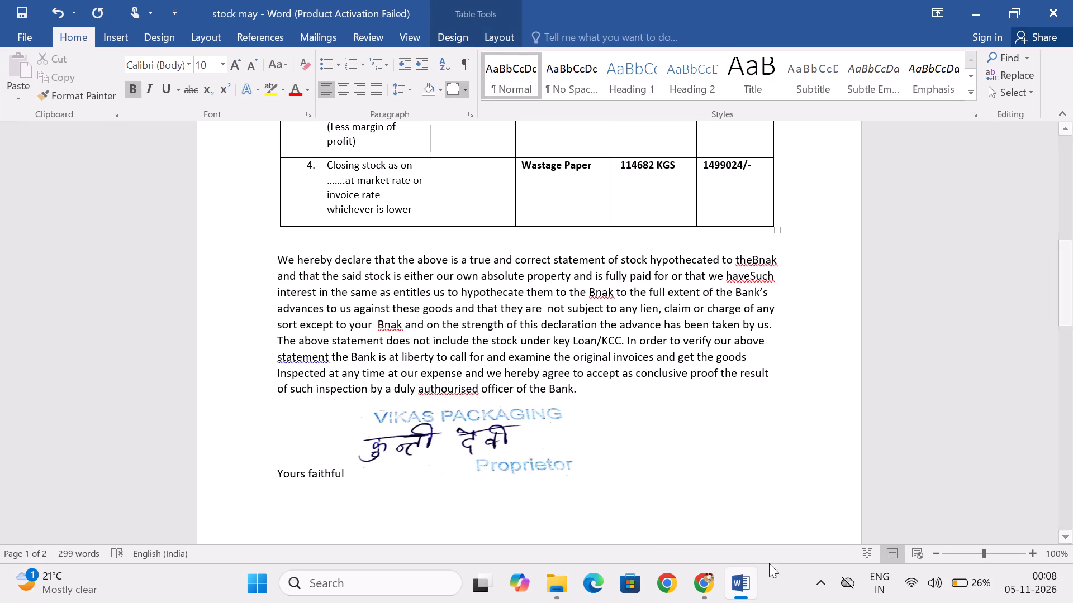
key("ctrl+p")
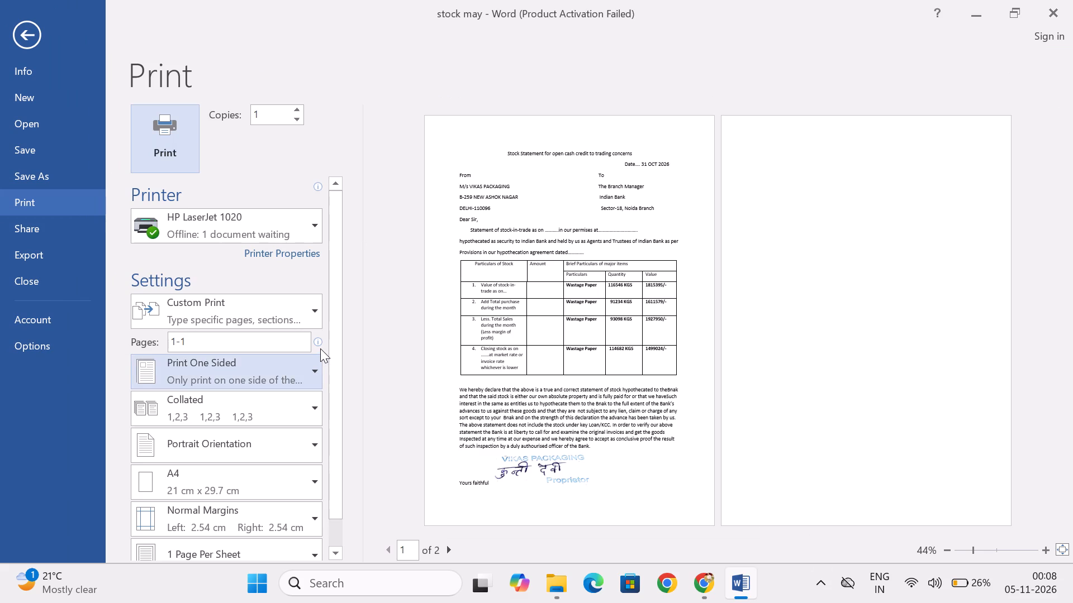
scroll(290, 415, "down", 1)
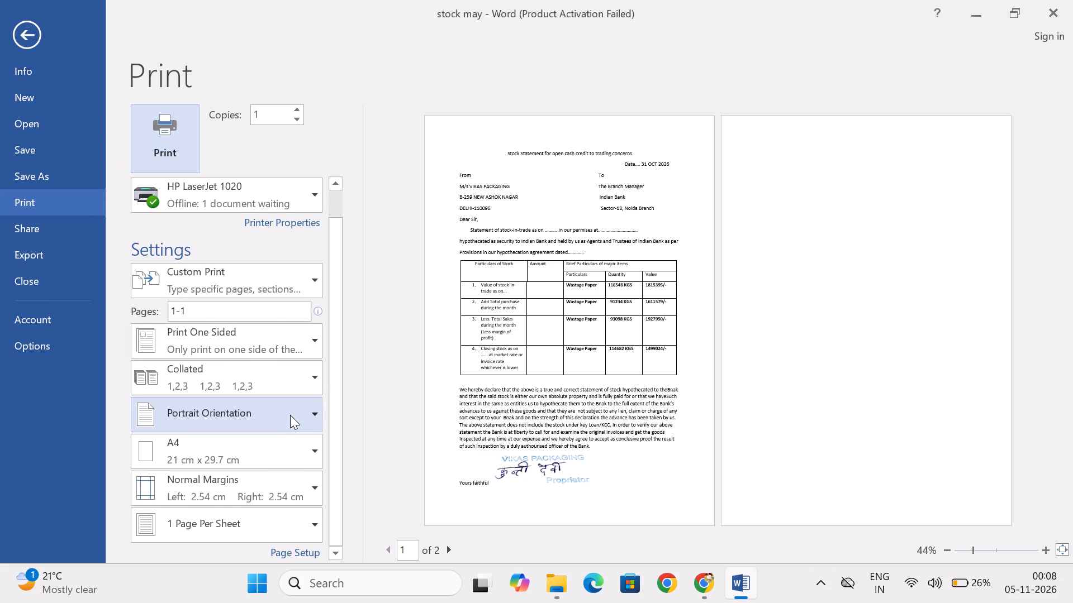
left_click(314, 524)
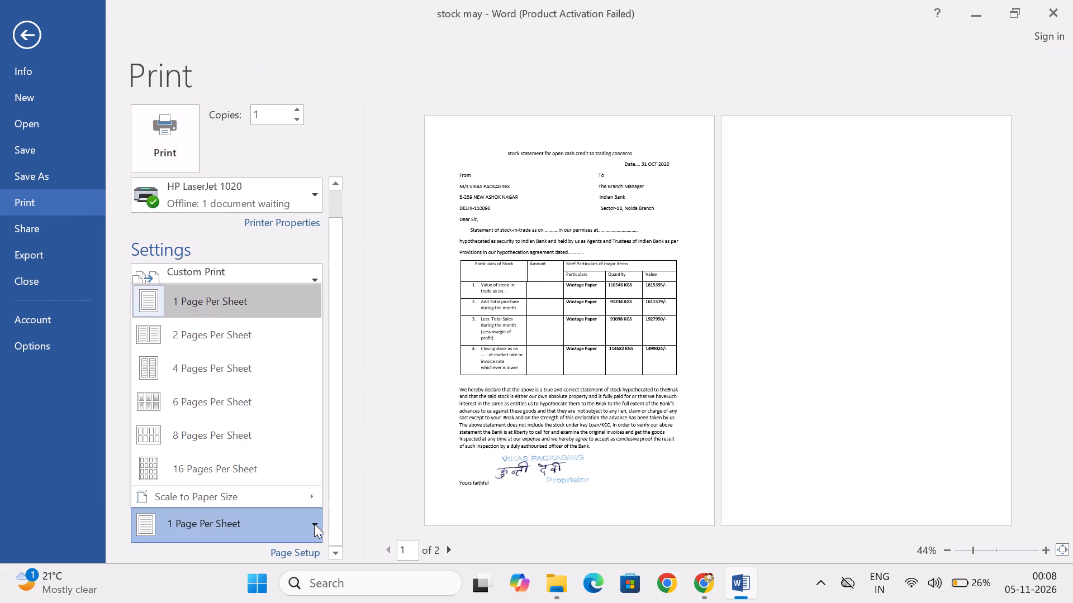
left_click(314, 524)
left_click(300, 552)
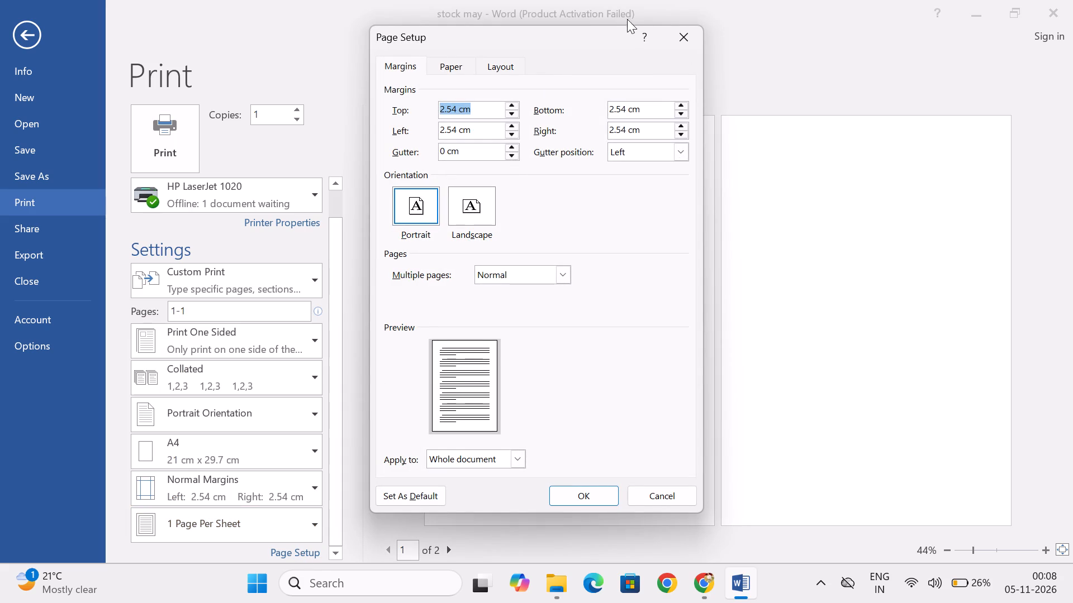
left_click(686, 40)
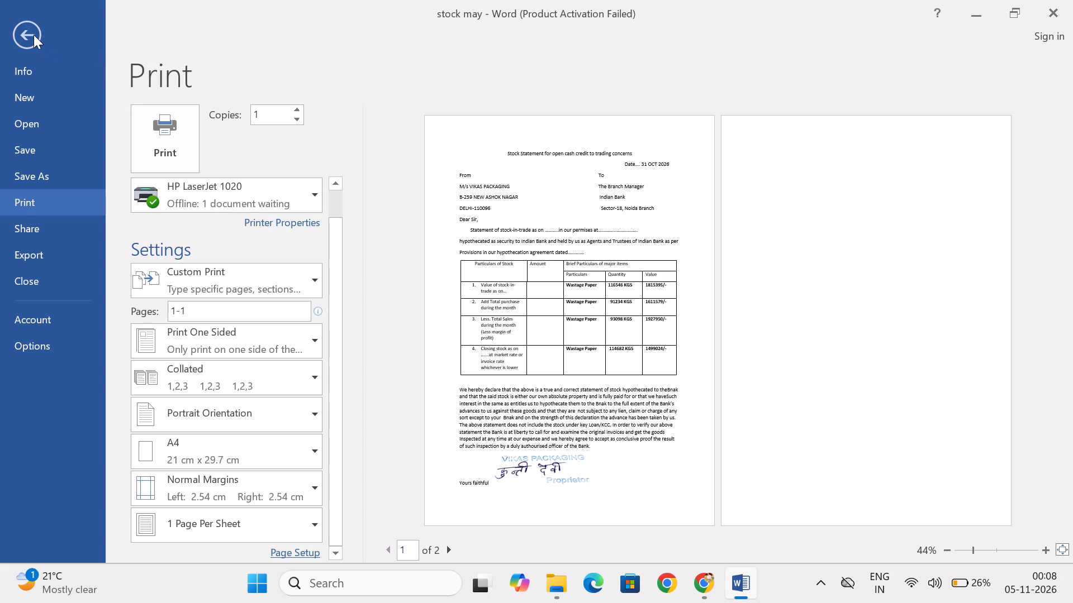
Save a PDF copy of the stock statement in the INDIAN BANK folder under the name STOCK OCT 26.
left_click(53, 184)
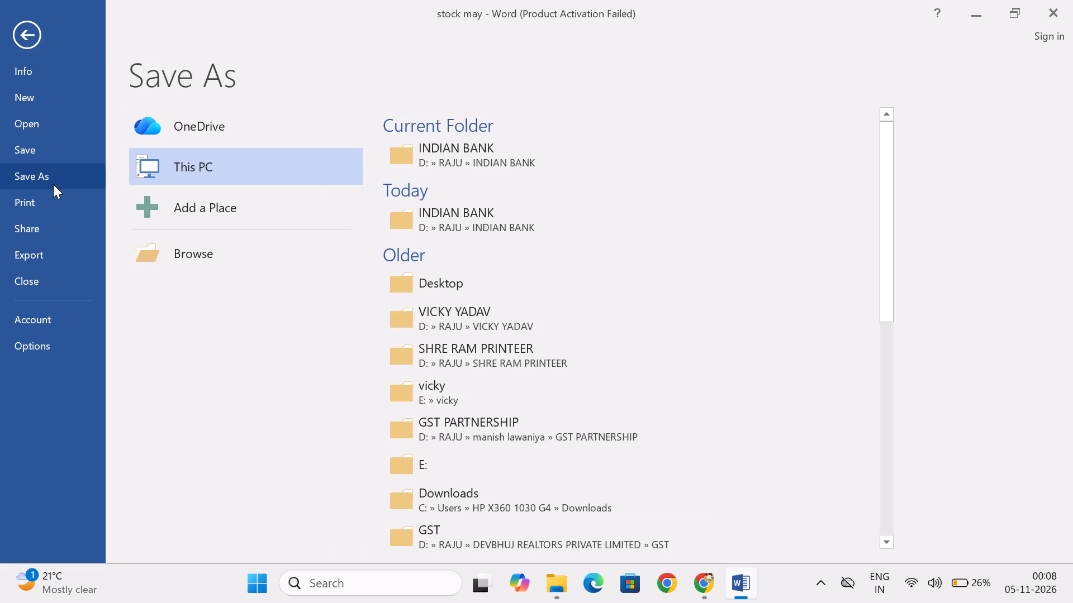
left_click(464, 157)
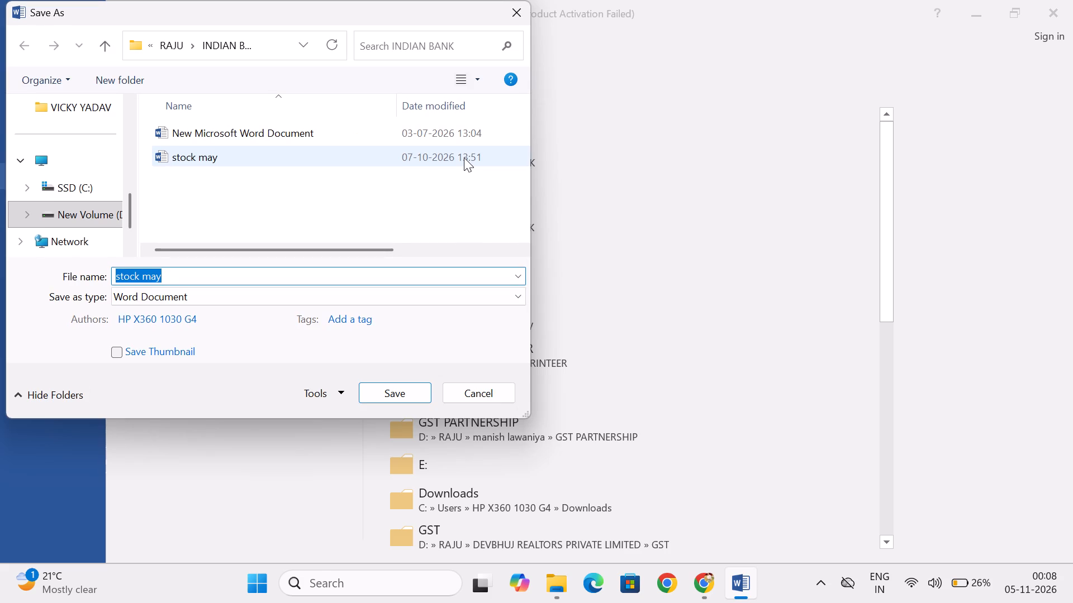
type("STOC")
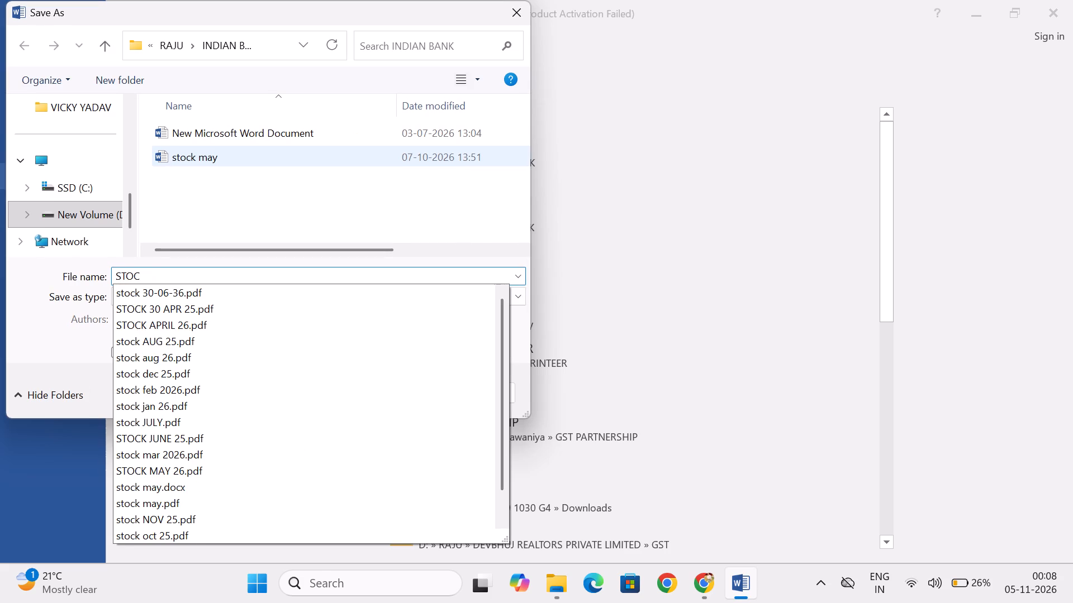
type("K OCT")
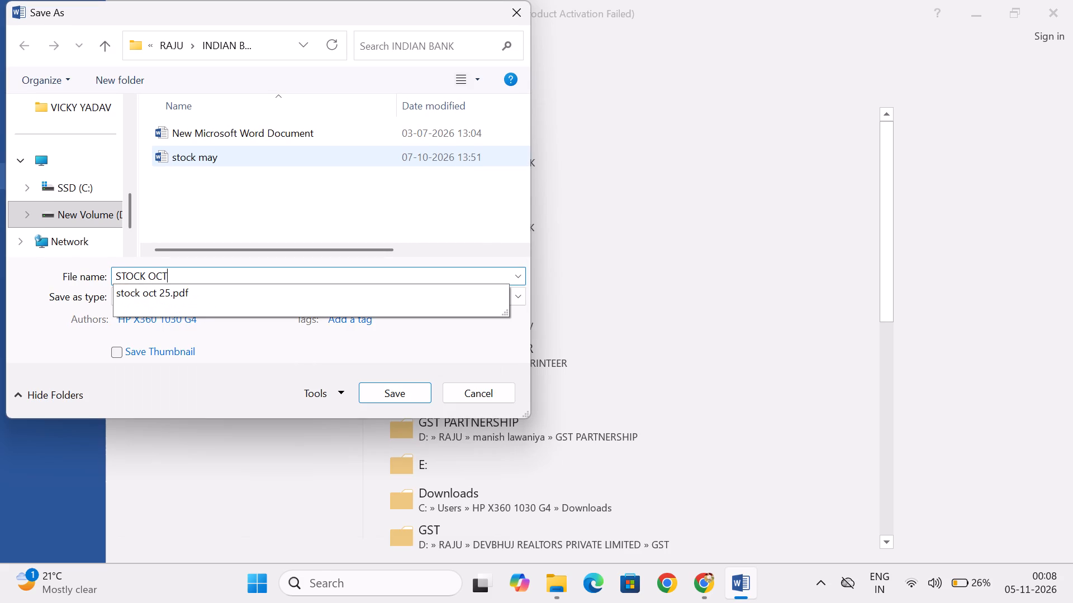
key("space")
type("26")
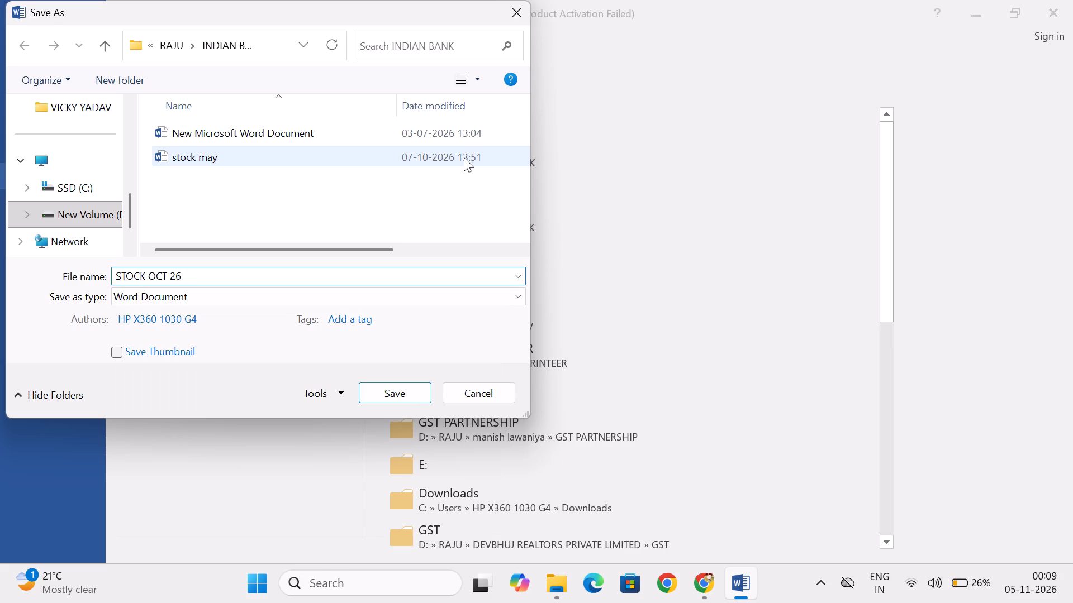
left_click(412, 296)
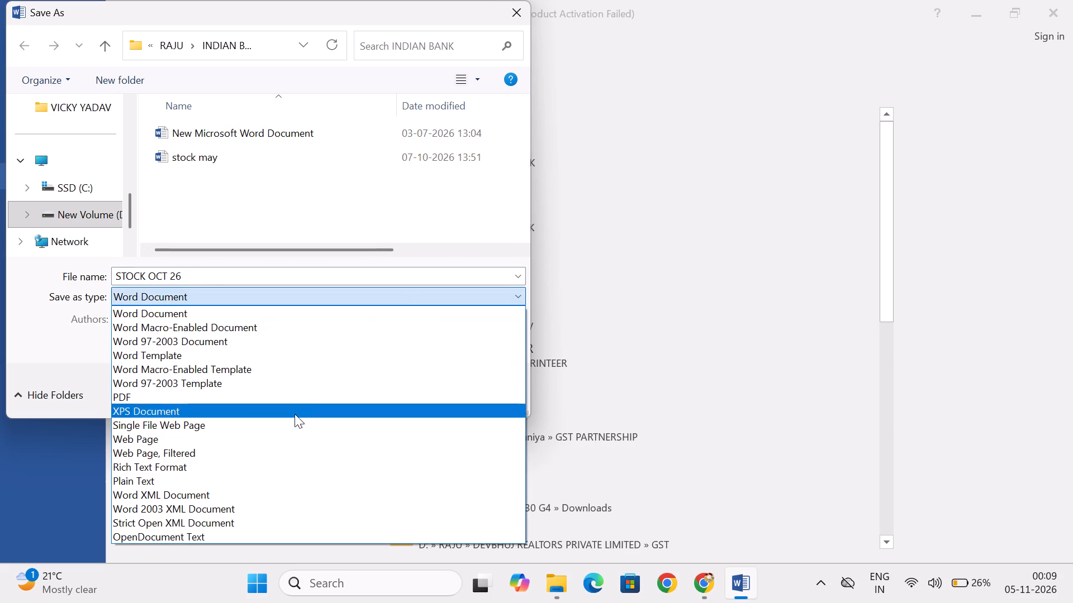
left_click(284, 396)
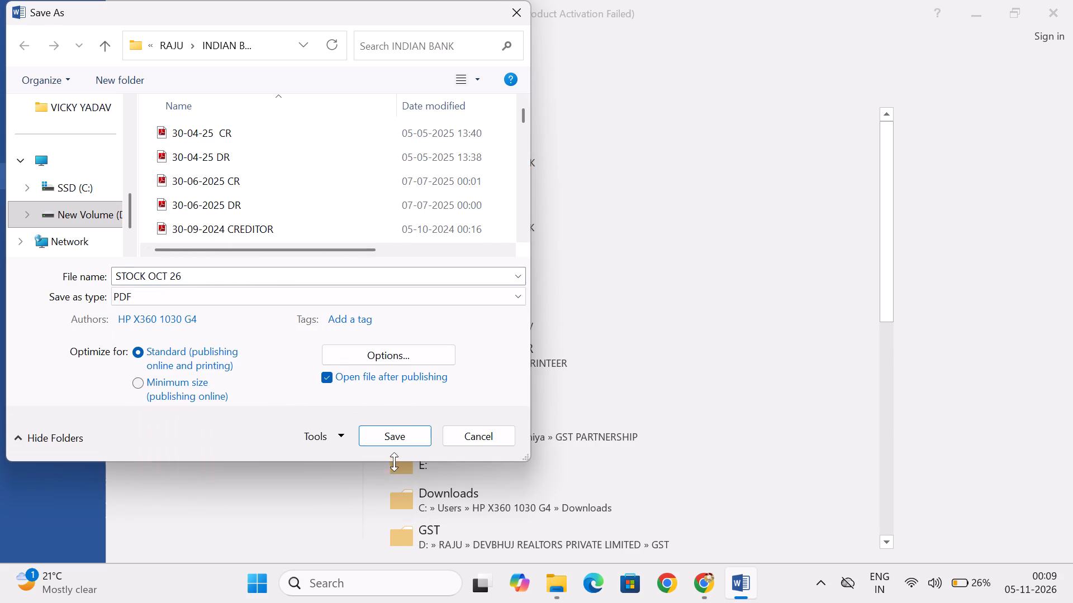
left_click(412, 437)
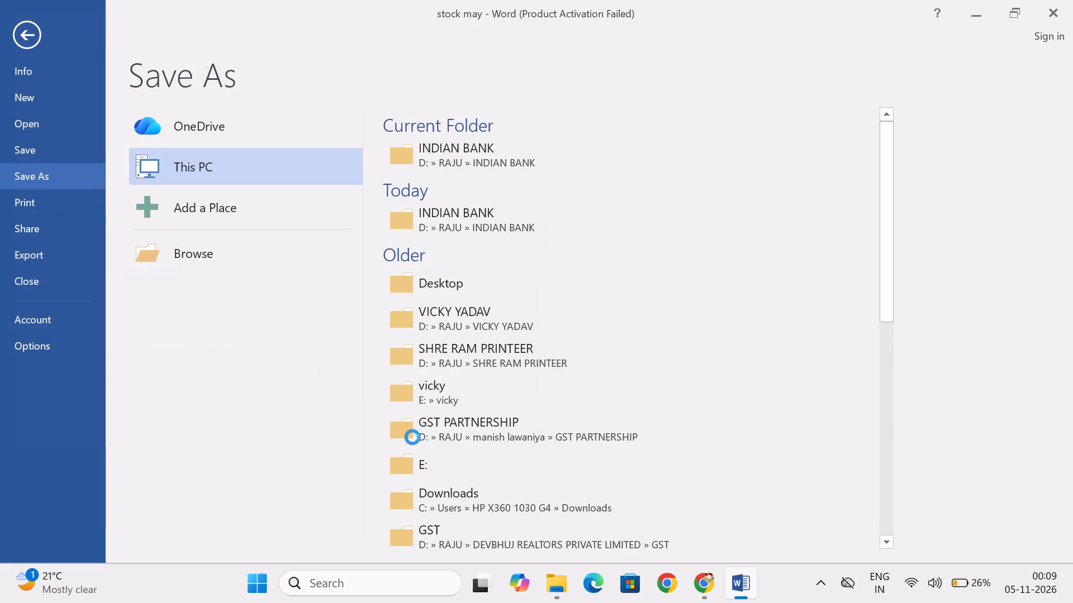
left_click(543, 339)
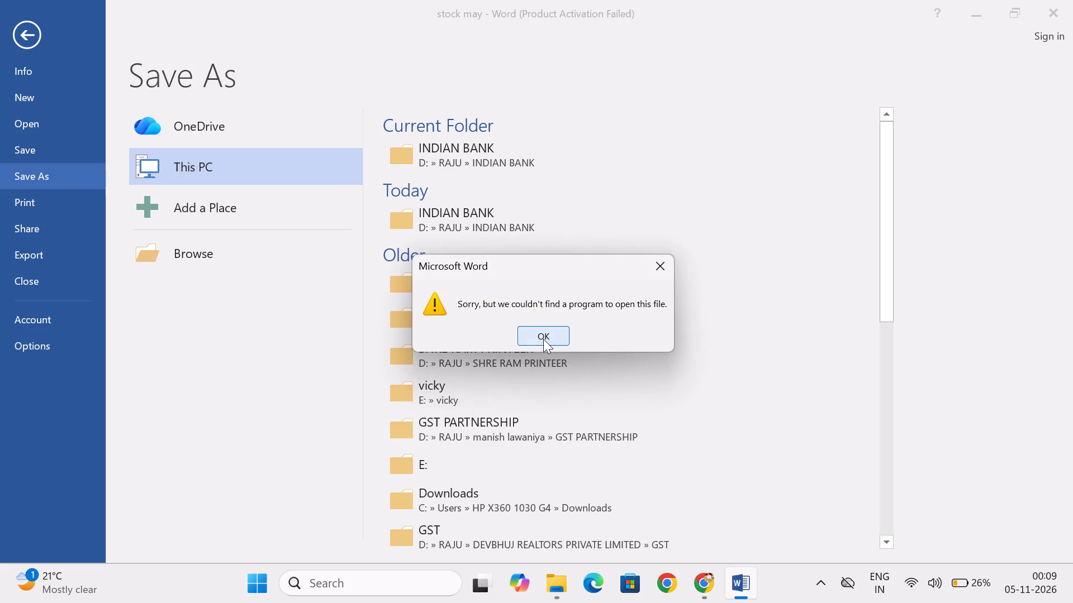
Save the changes to the stock may document itself and close it.
key("ctrl+s")
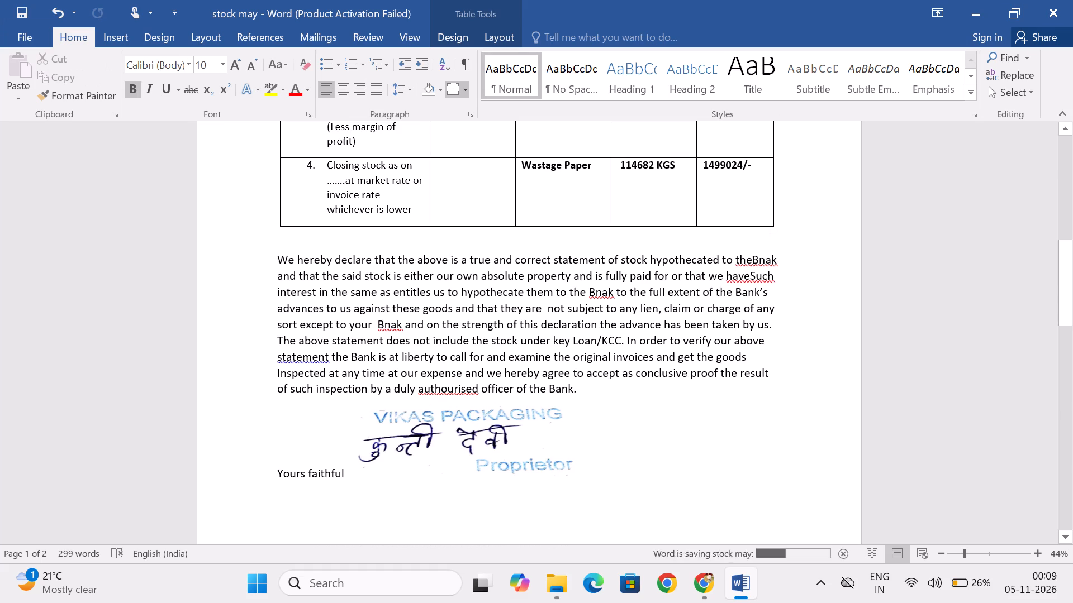
left_click(1045, 11)
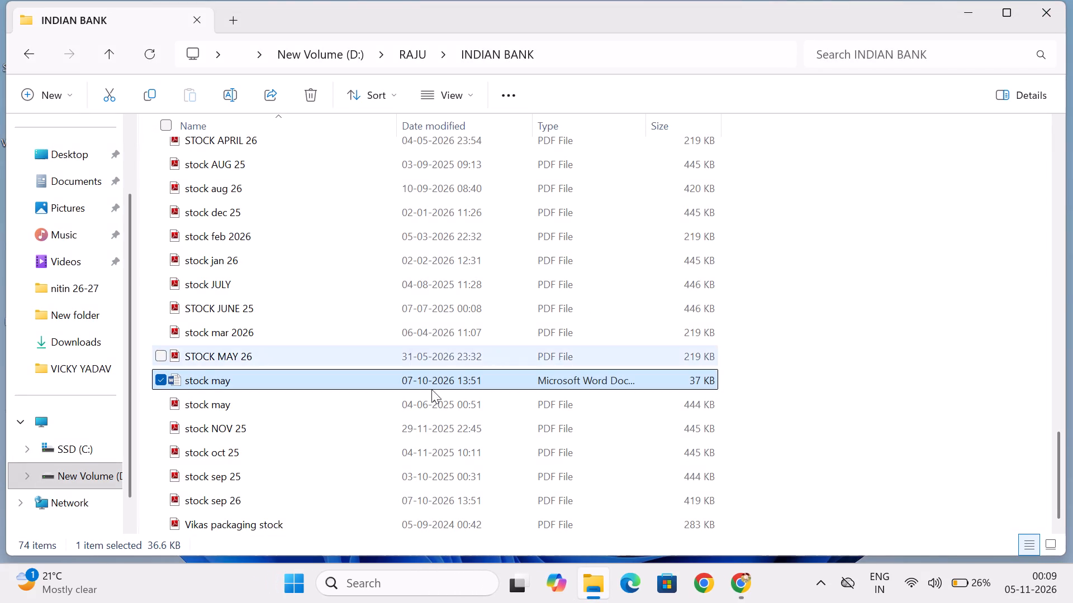
Reopen the stock may Word document from the INDIAN BANK folder.
double_click(311, 377)
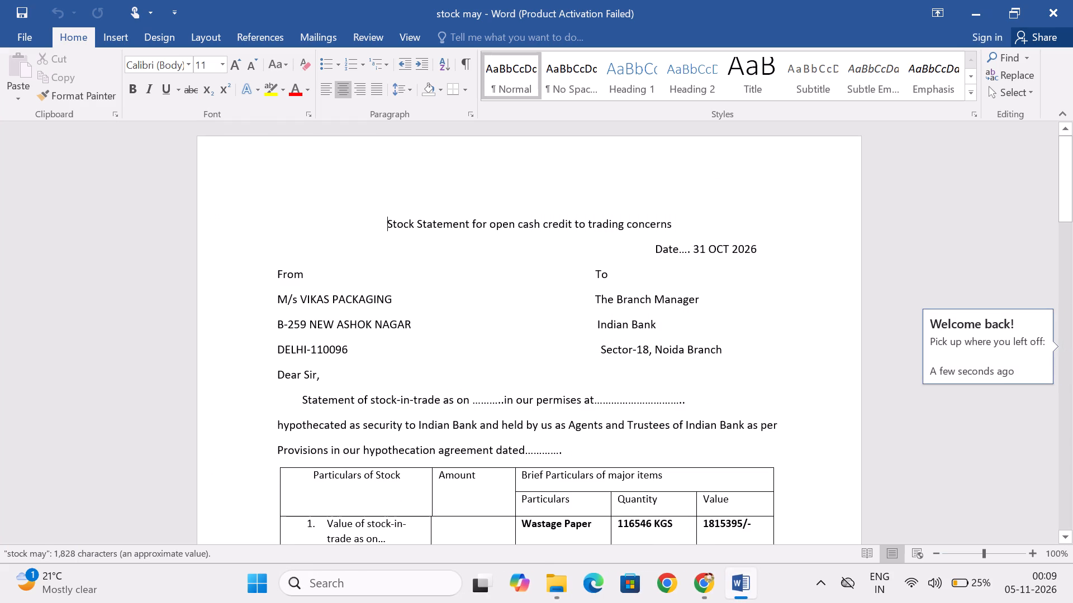
Set the Wastage Paper value in the "Add Total purchase during the month" row to 1711579/-.
scroll(738, 269, "down", 3)
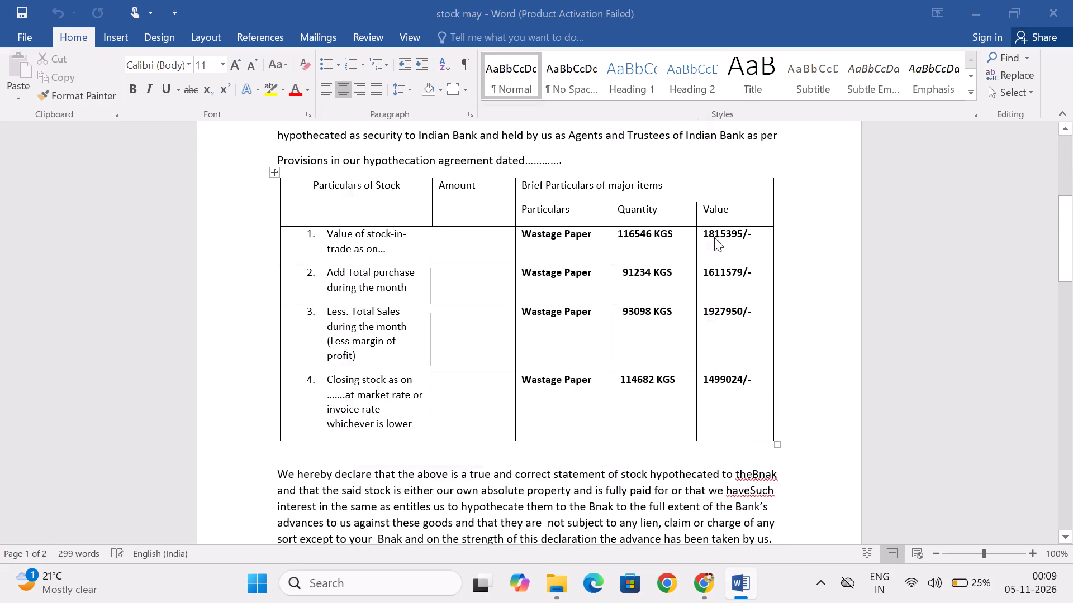
left_click(724, 97)
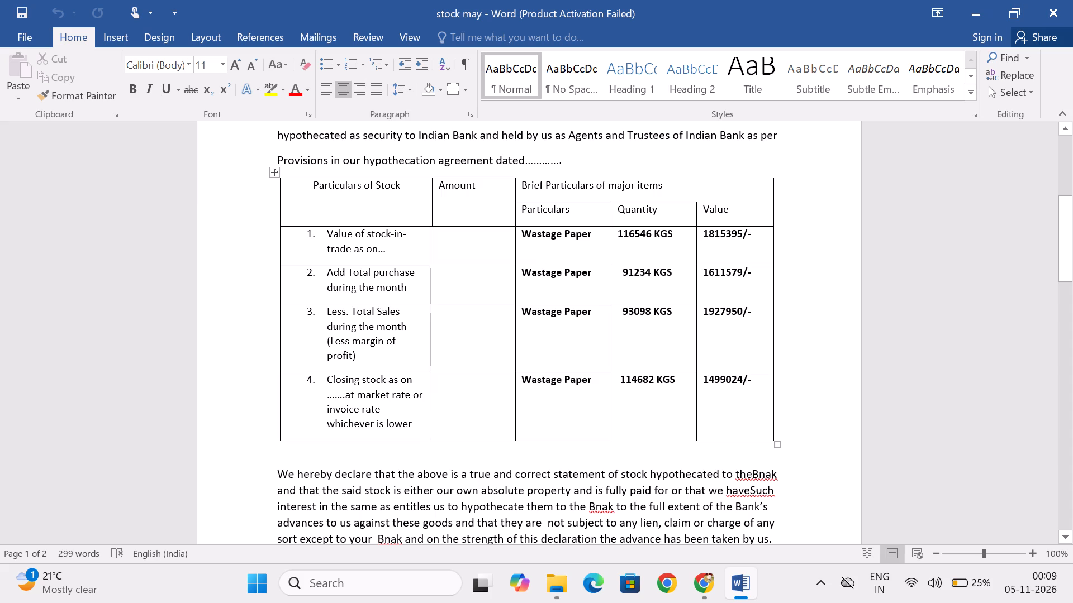
left_click(709, 273)
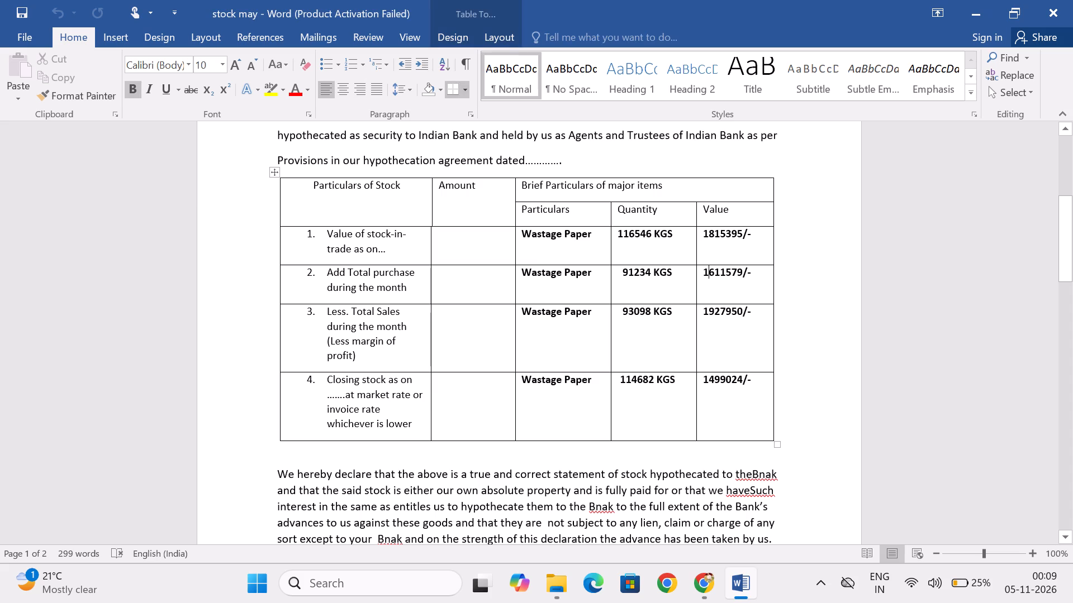
key("Delete")
key("7")
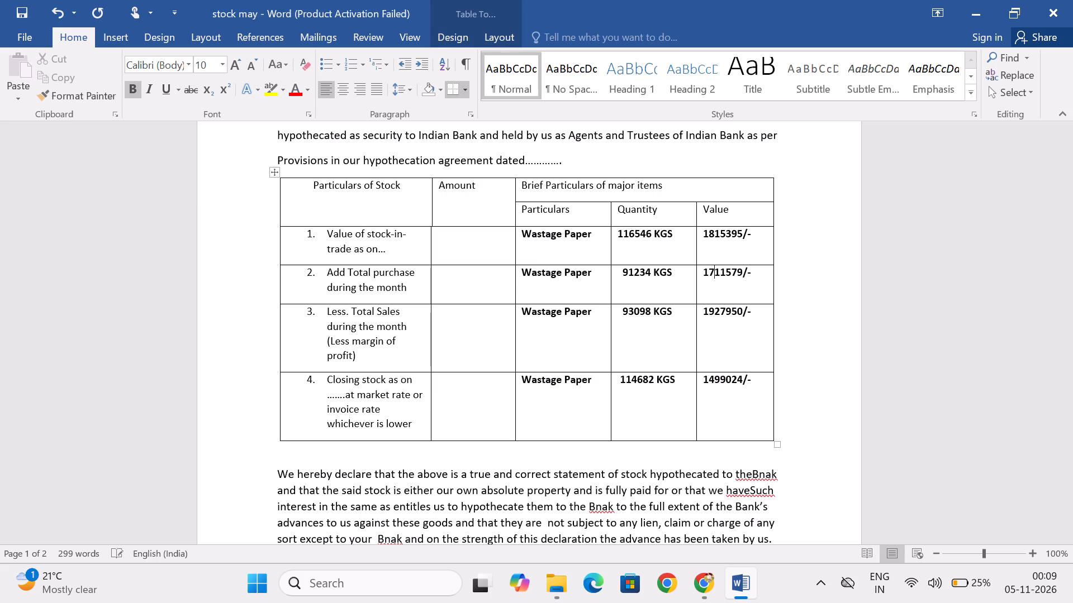
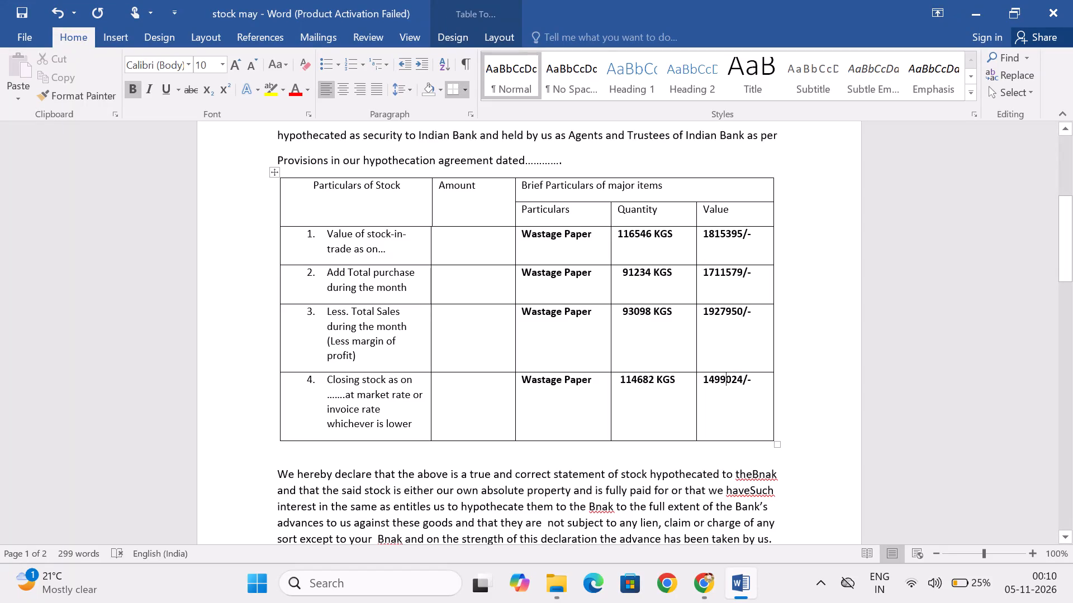
Set the Wastage Paper value in the "Closing stock as on" row to 1599024/-.
key("Left")
key("Left")
key("BackSpace")
key("5")
key("Return")
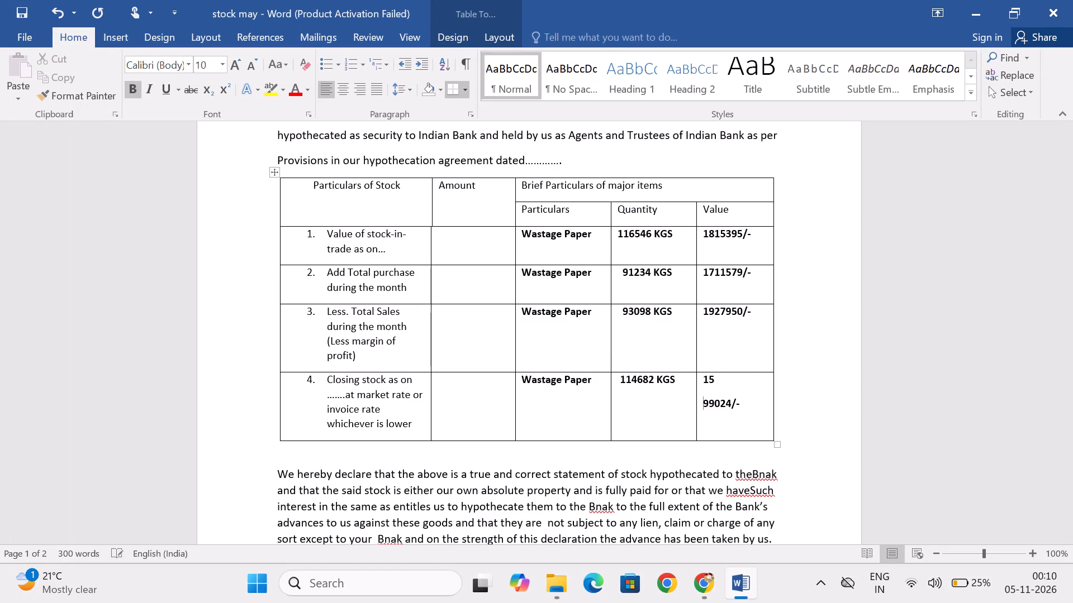
key("ctrl+z")
Save the corrected statement as a PDF named STOCK OCT 26 in the INDIAN BANK folder, replacing the earlier PDF.
left_click(24, 32)
left_click(51, 176)
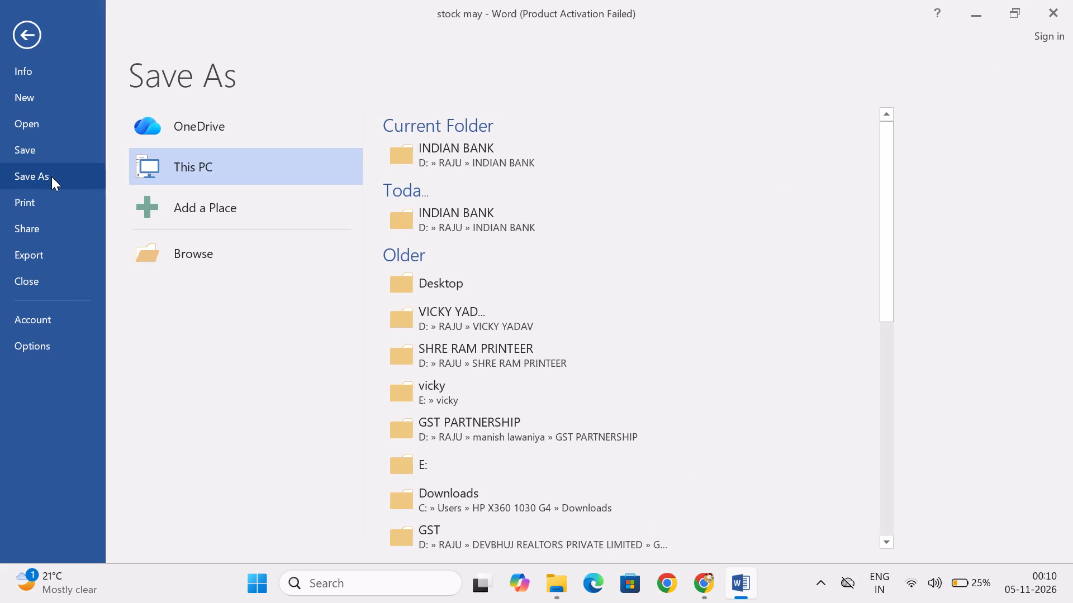
left_click(484, 156)
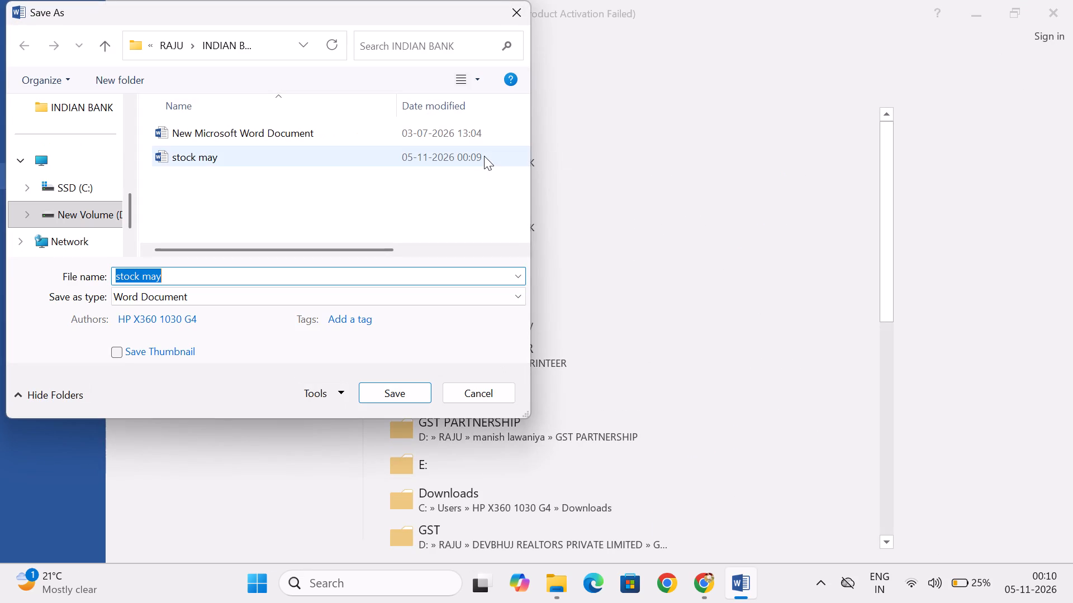
type("STOCK OCT 26")
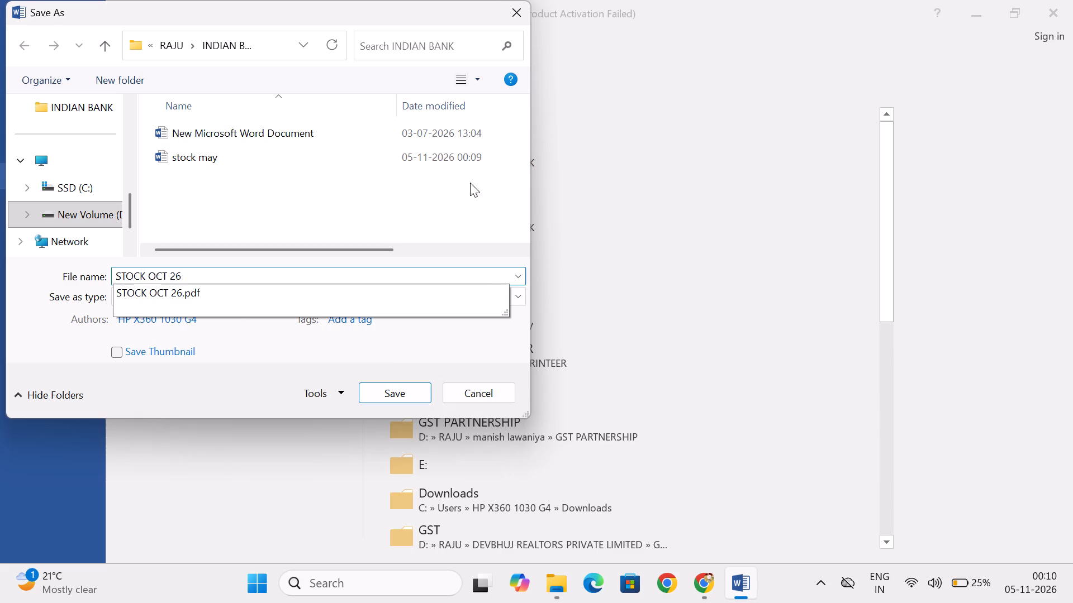
left_click(233, 295)
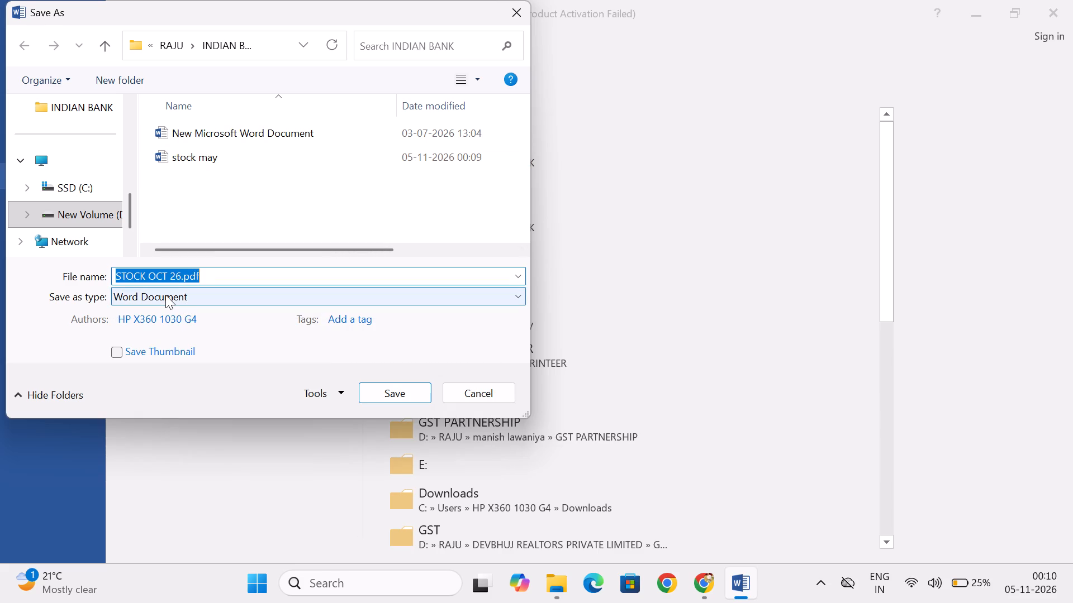
left_click(165, 295)
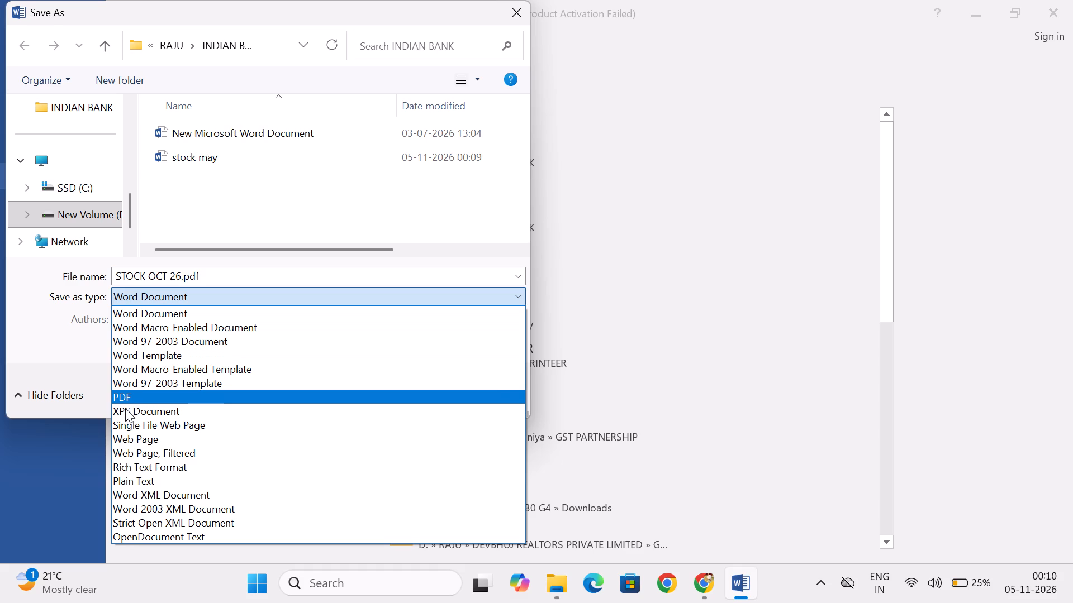
left_click(132, 396)
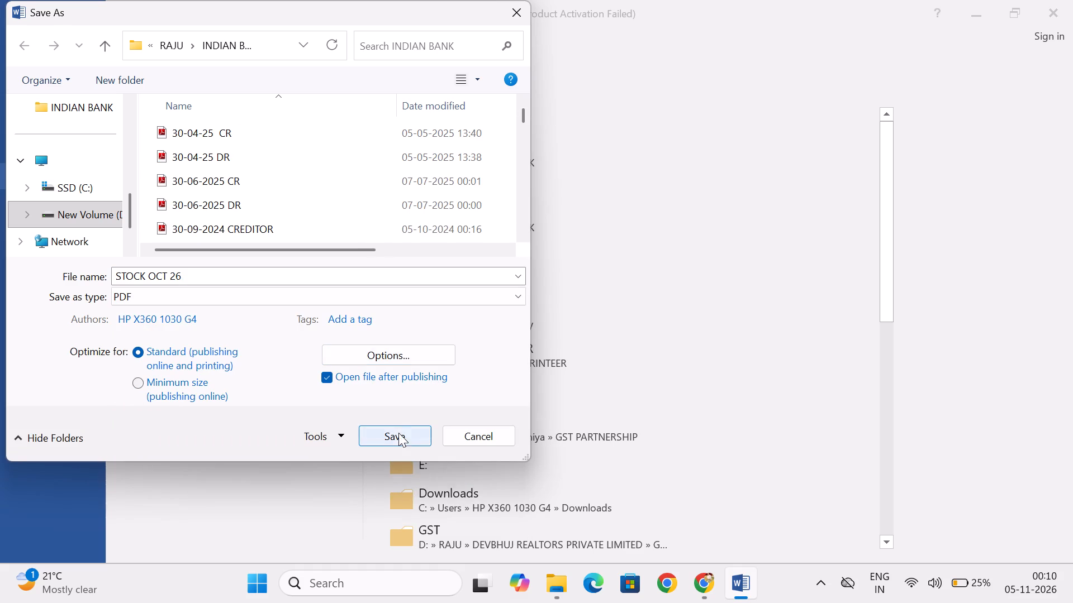
left_click(398, 433)
left_click(486, 330)
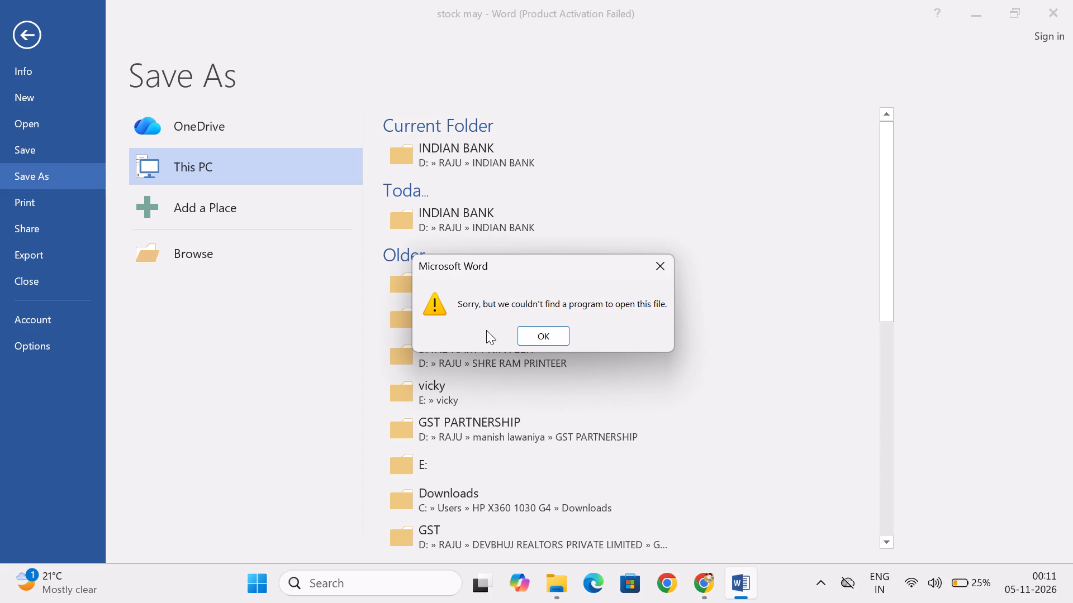
left_click(534, 334)
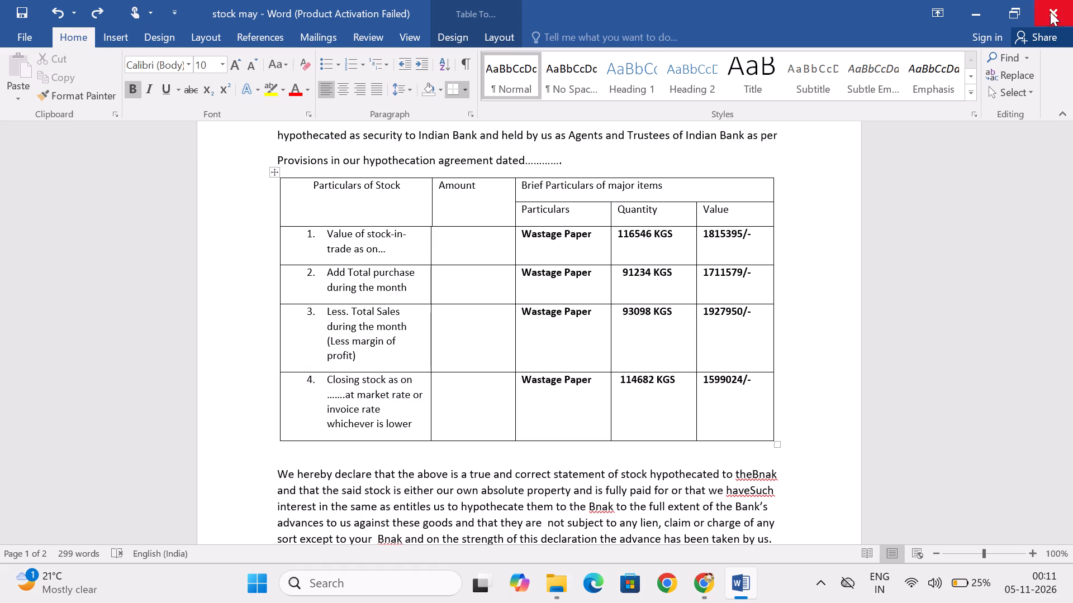
Close the stock may document.
left_click(1053, 9)
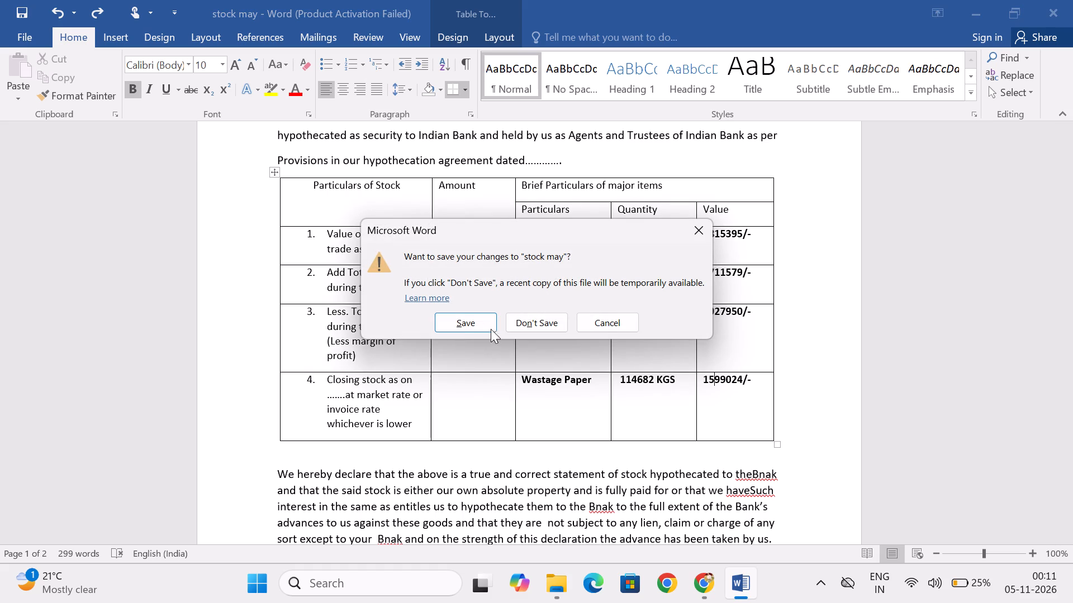
Save the changes to the stock may document as it closes.
left_click(475, 324)
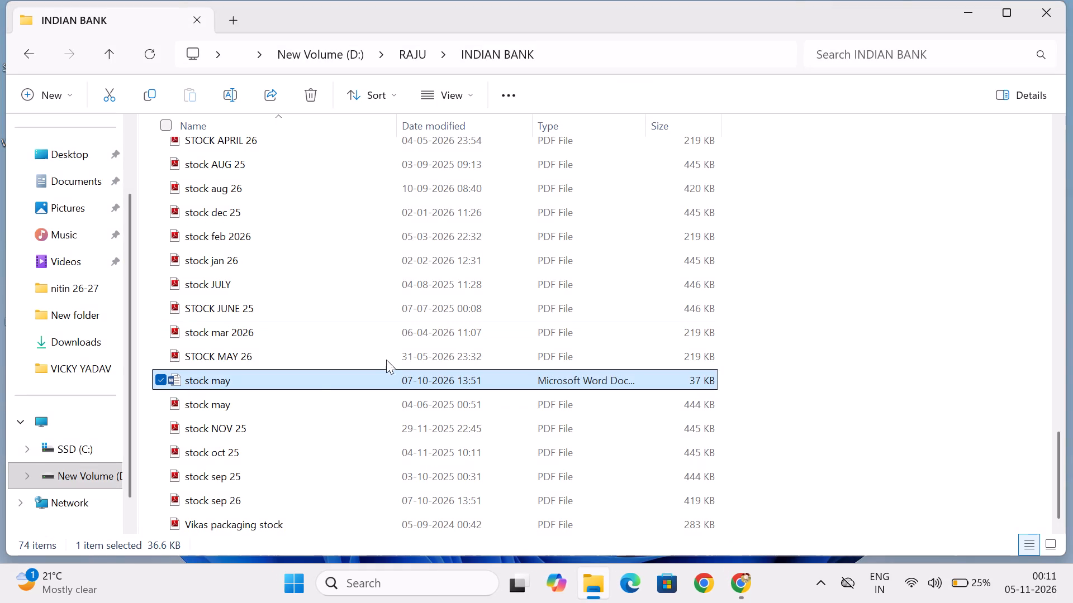
Search the INDIAN BANK folder for files named STOCK.
scroll(261, 394, "down", 1)
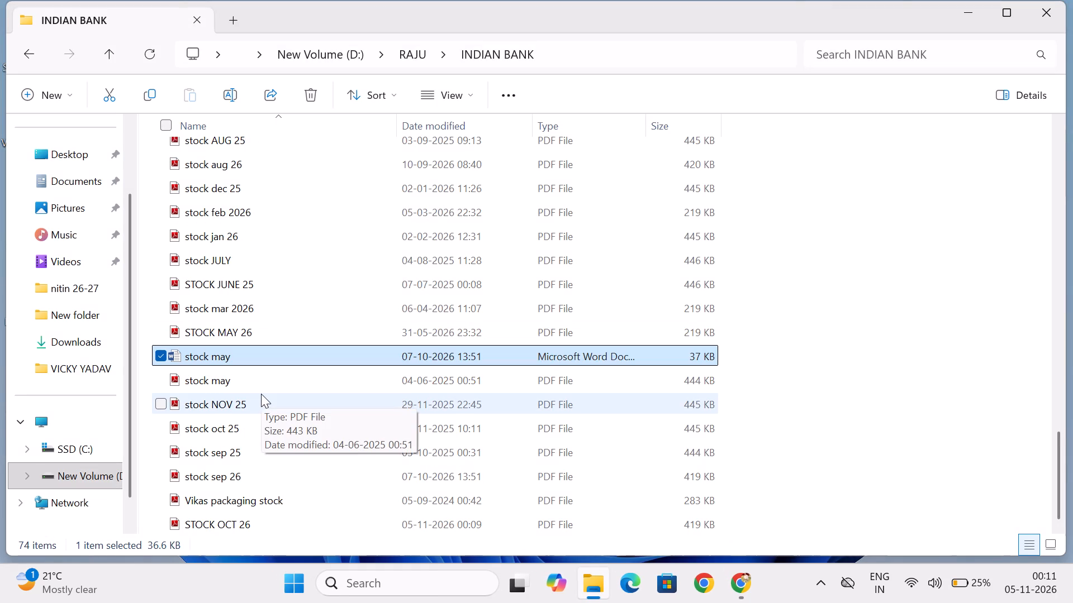
key("ctrl+f")
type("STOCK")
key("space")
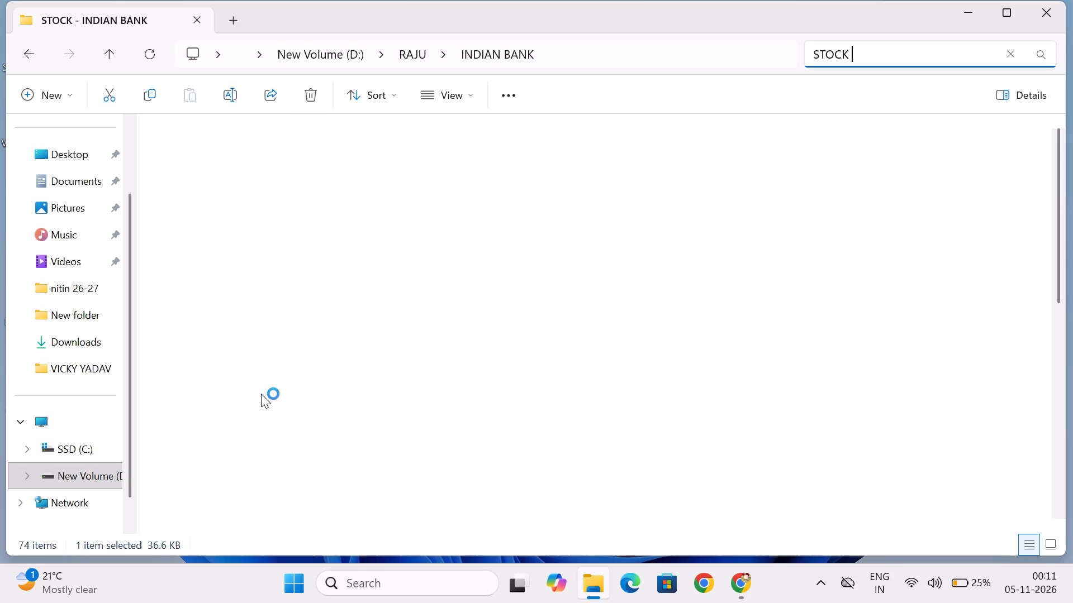
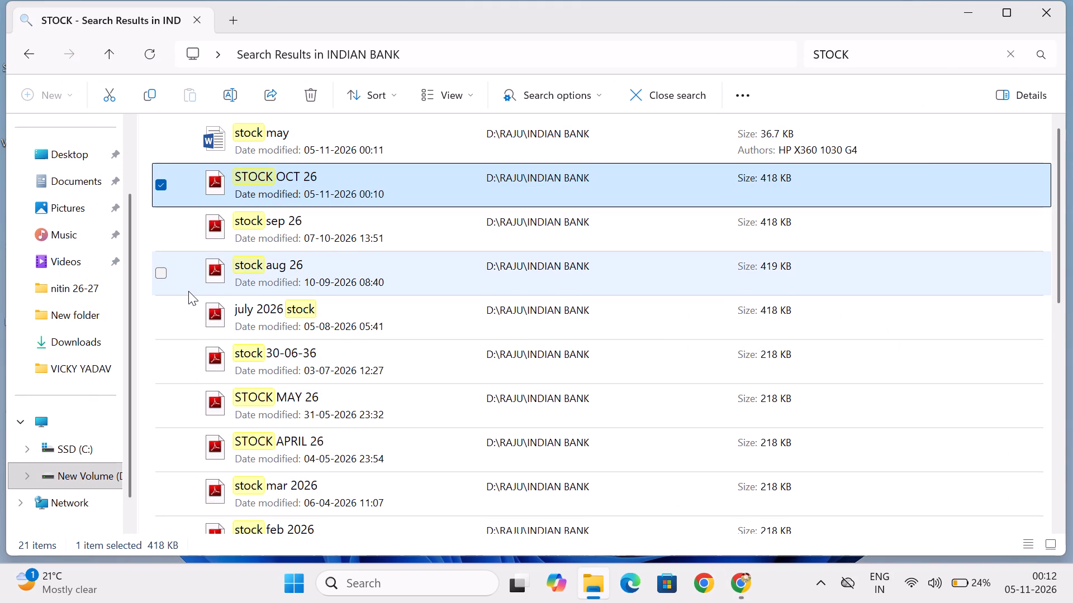
Return from the search results to the INDIAN BANK folder and open the CREDITOR mar 2026 workbook.
key("BackSpace")
scroll(281, 207, "up", 4)
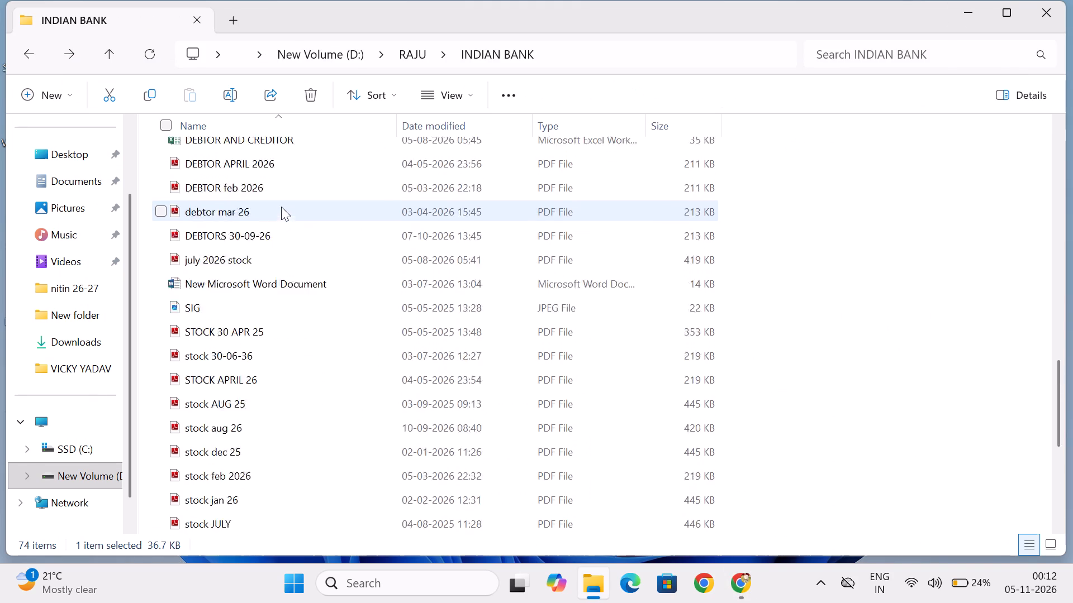
scroll(281, 207, "up", 2)
double_click(281, 207)
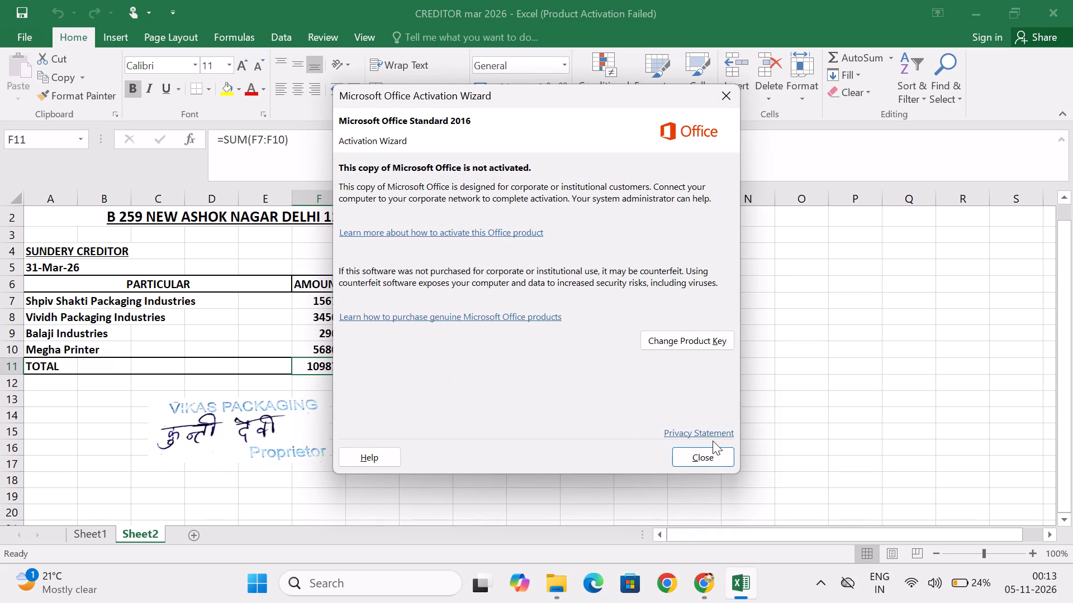
Check the sundry debtor sheet of the CREDITOR mar 2026 workbook and close the workbook.
left_click(713, 454)
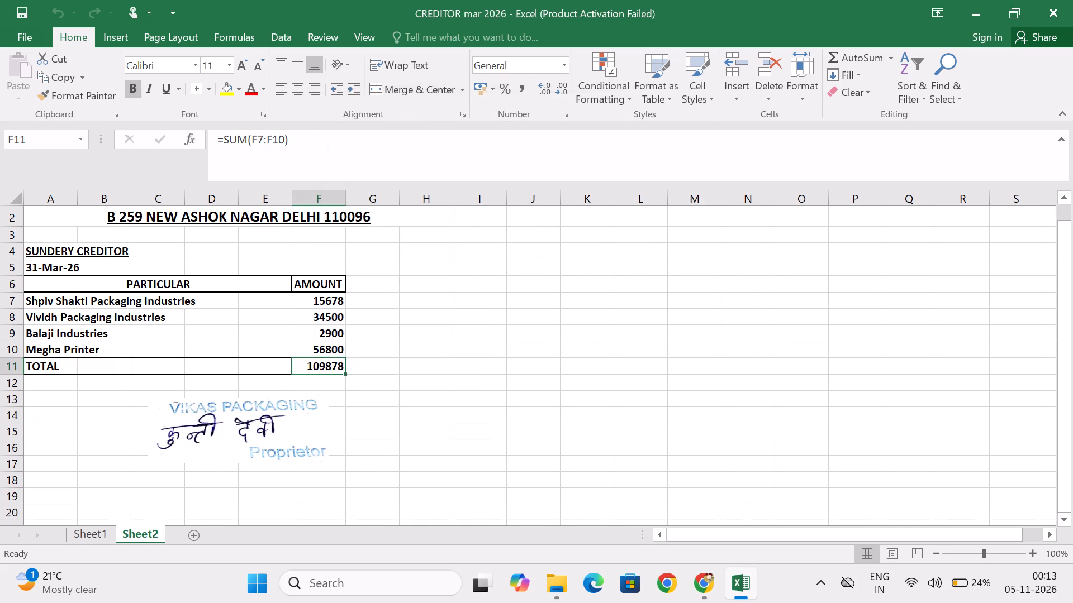
left_click(88, 537)
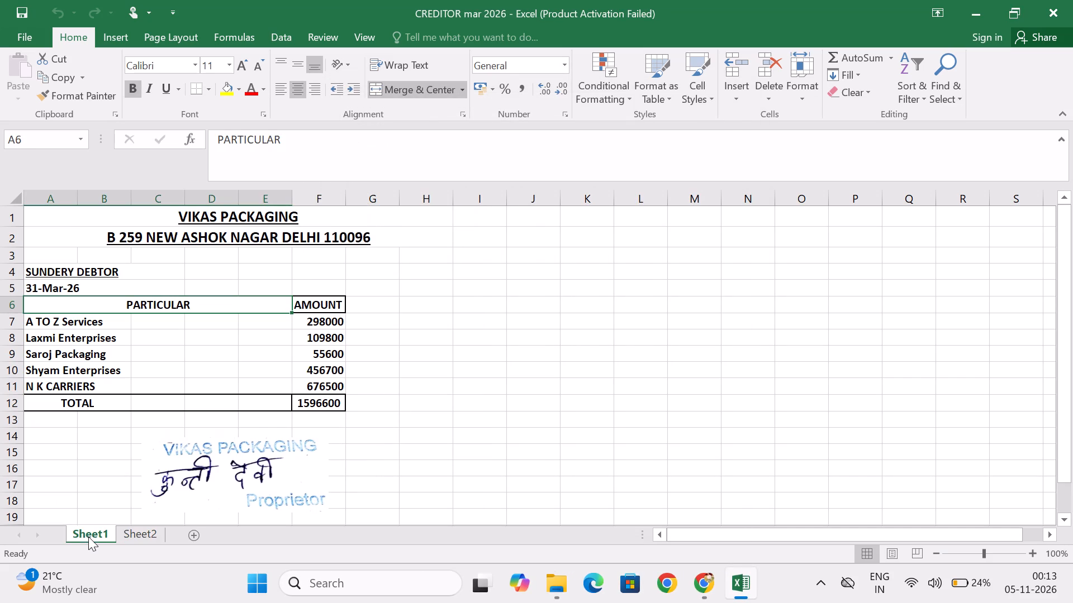
left_click(1058, 11)
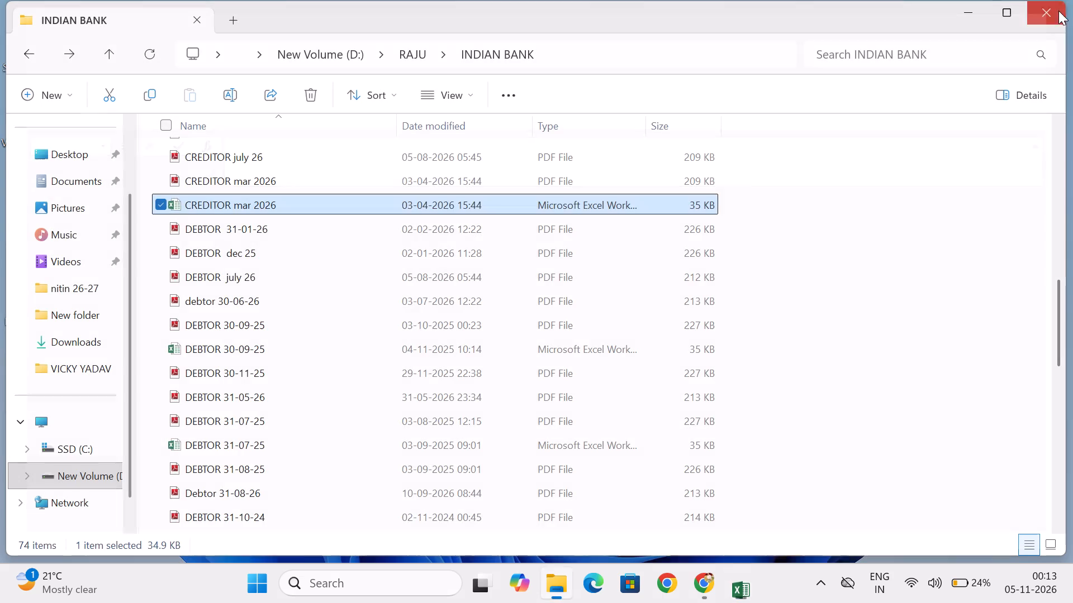
Open the CREDITOR 30-06-26 Excel workbook from the INDIAN BANK folder and dismiss the activation notice.
scroll(453, 267, "up", 14)
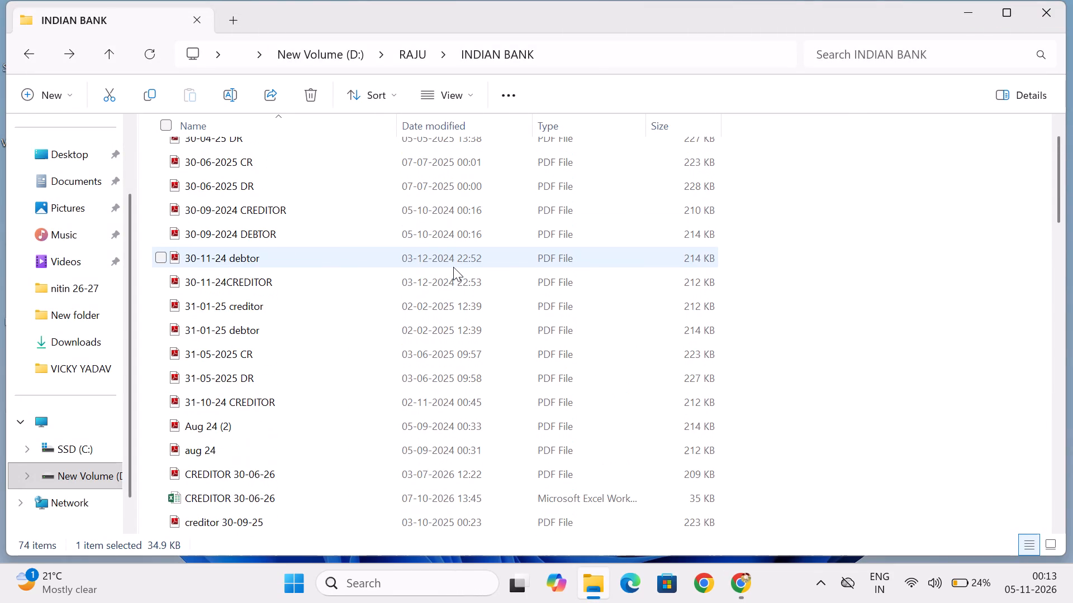
scroll(453, 267, "up", 14)
scroll(453, 267, "down", 1)
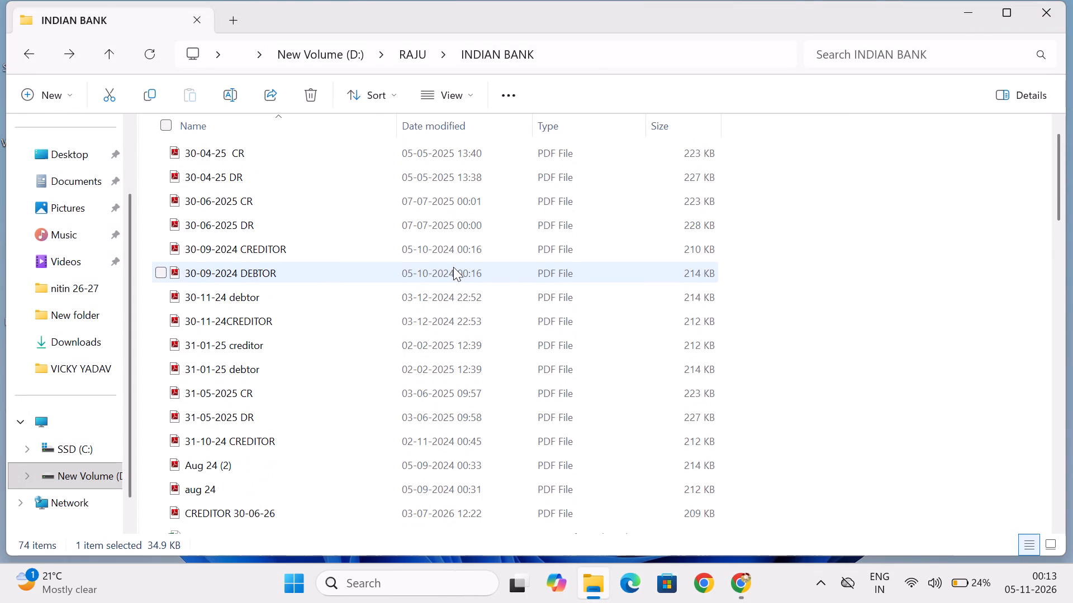
scroll(453, 267, "down", 3)
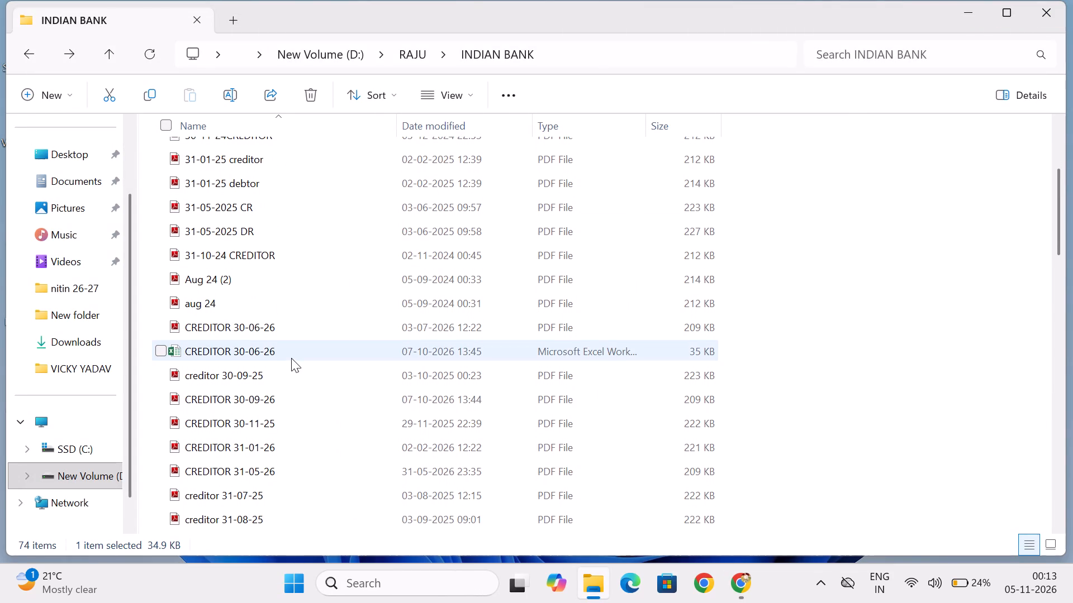
double_click(287, 353)
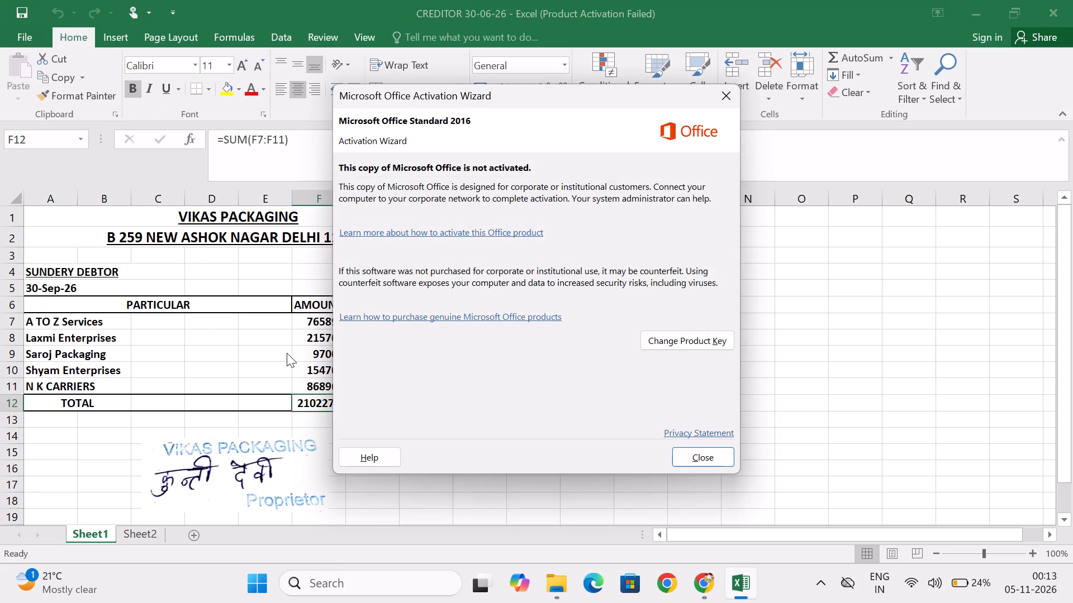
left_click(702, 451)
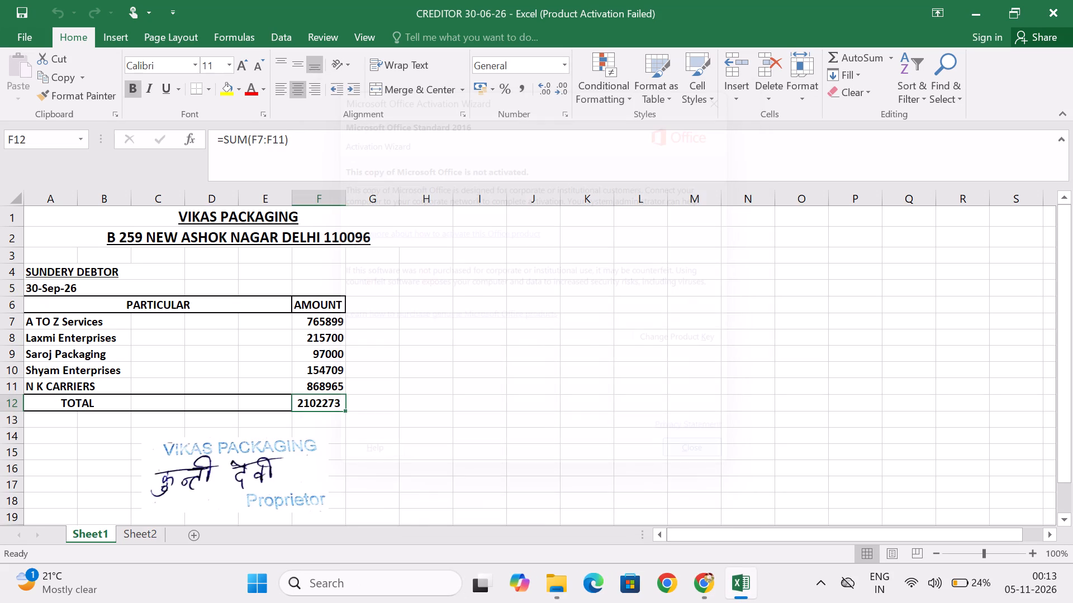
Set the date under the SUNDERY DEBTOR heading to 31-10-26.
left_click(55, 289)
type("31-1")
type("0-2")
key("6")
key("Return")
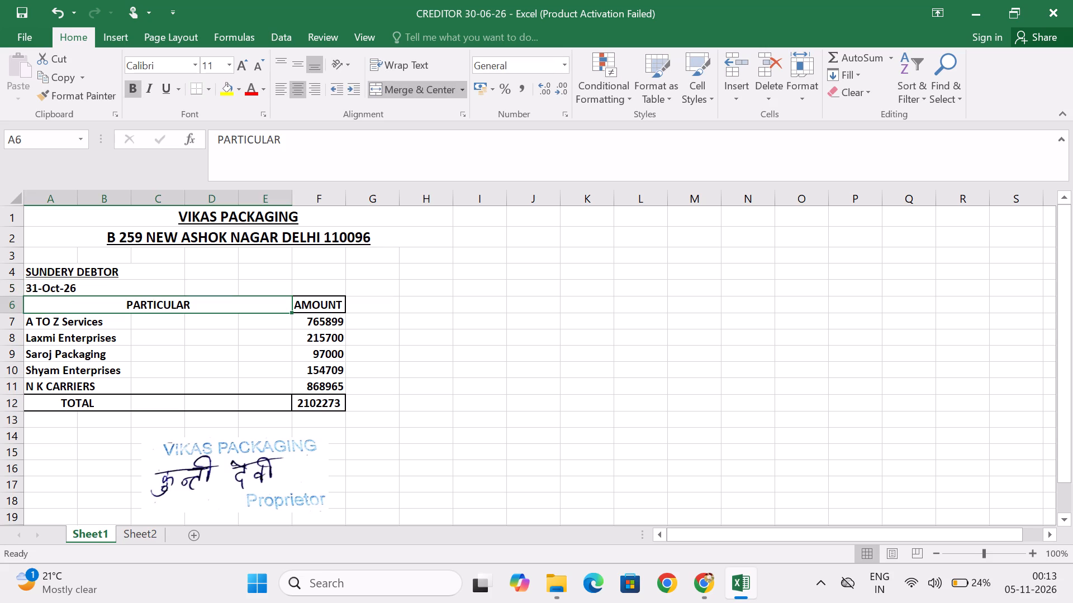
Set the debtor amounts to 876090 for A TO Z Services, 123480 for Laxmi Enterprises and 56740 for Saroj Packaging.
left_click(306, 324)
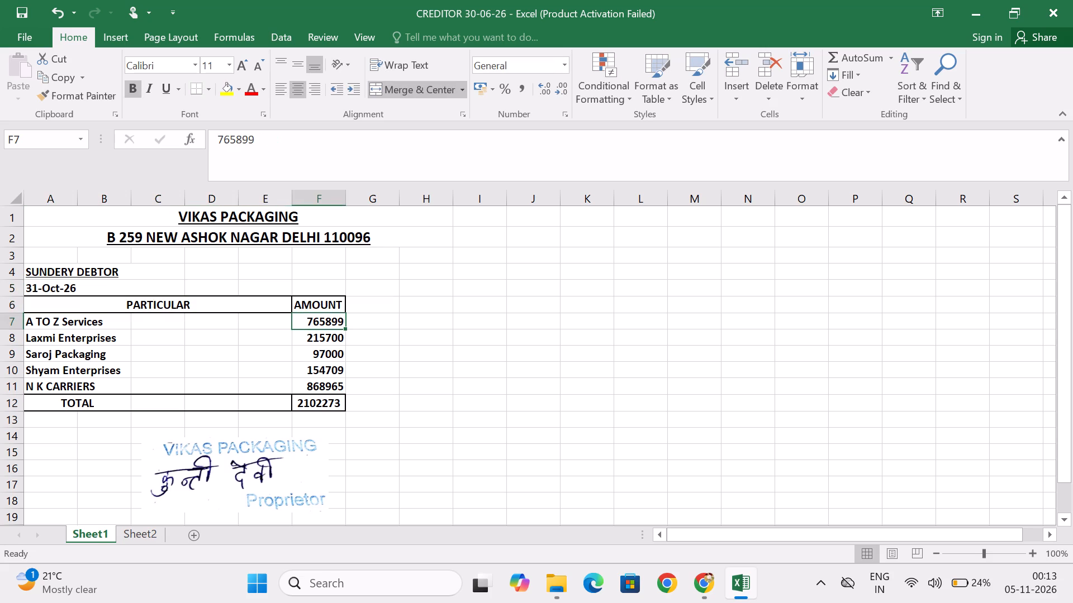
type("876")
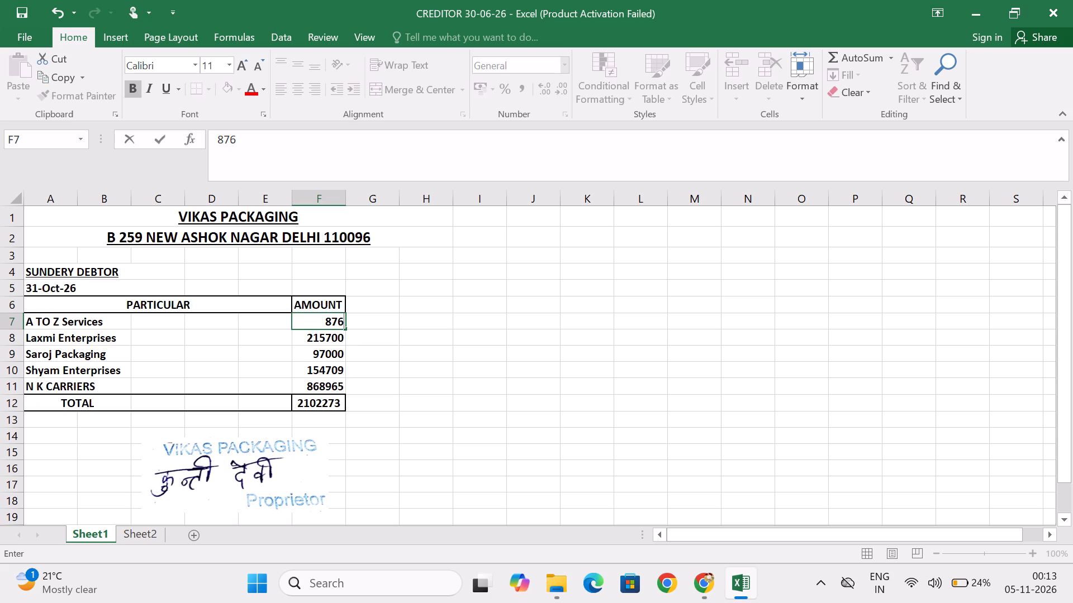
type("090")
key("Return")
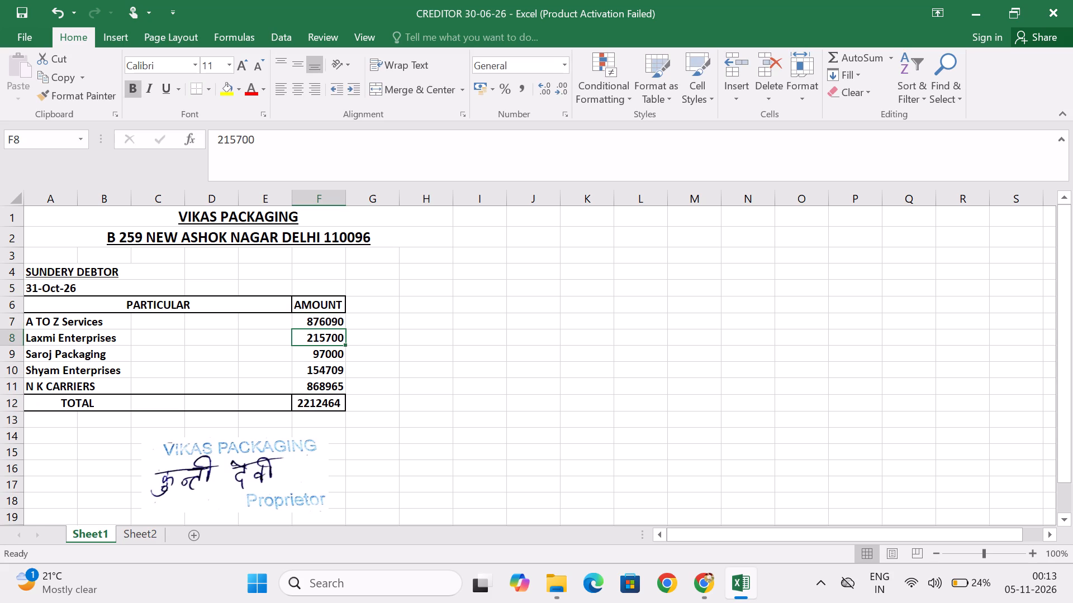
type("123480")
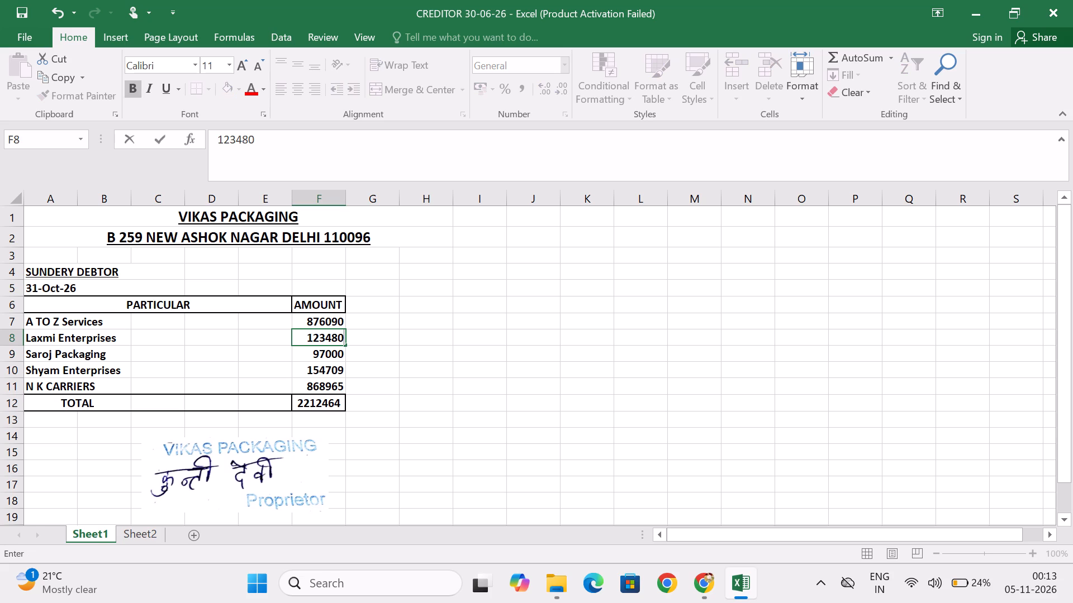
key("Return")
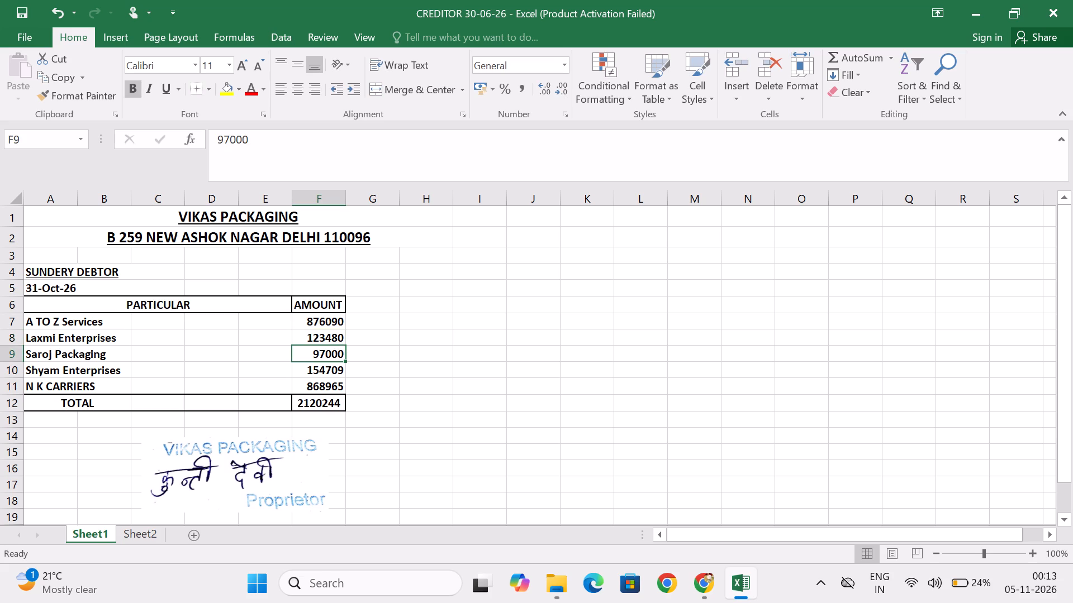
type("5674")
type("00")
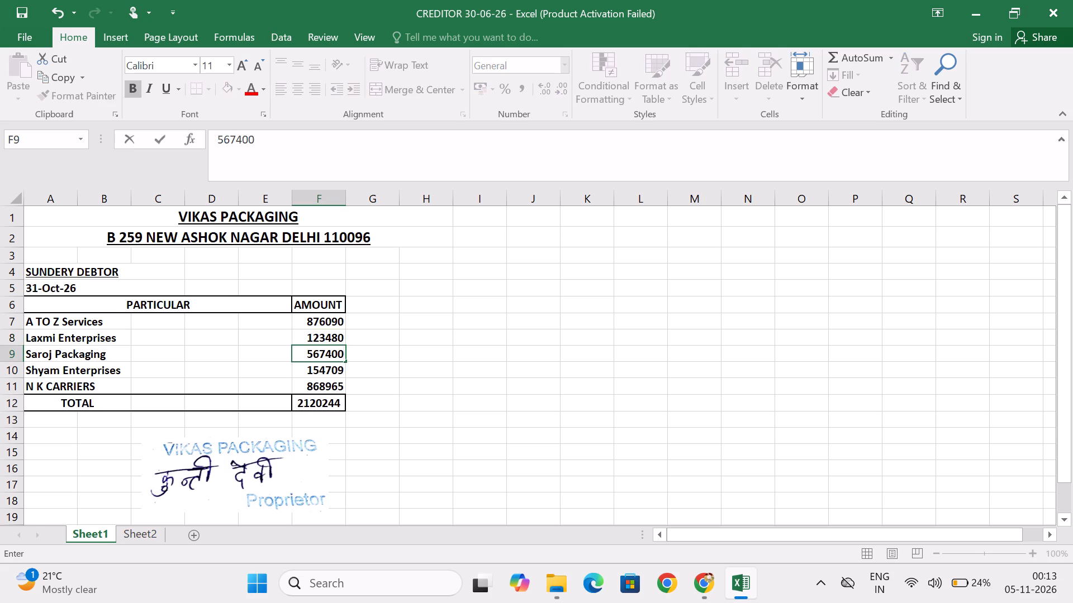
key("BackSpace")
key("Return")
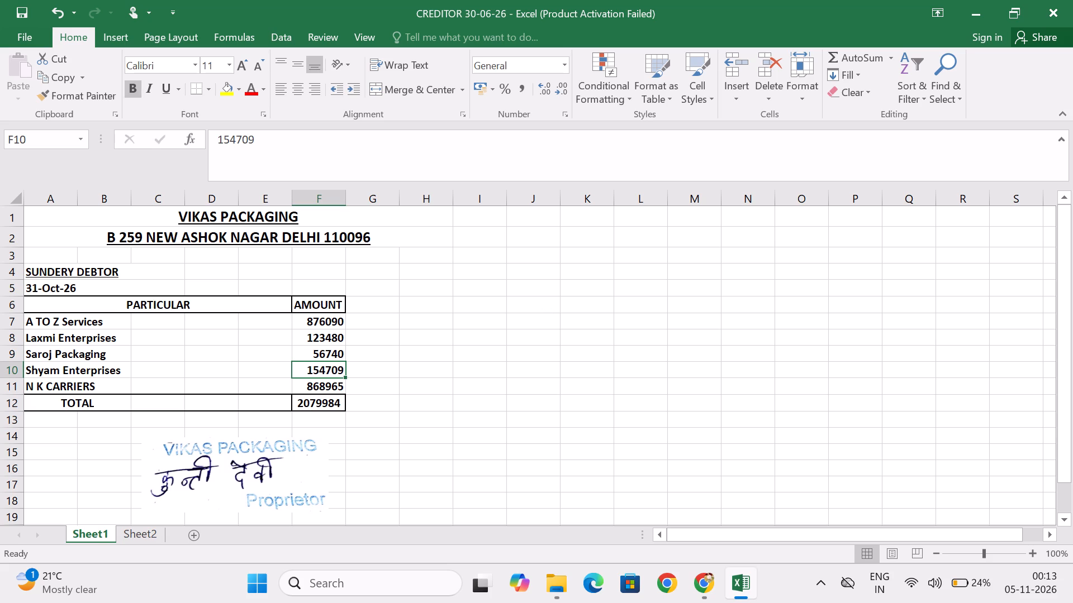
Set the debtor amounts to 243901 for Shyam Enterprises and 975650 for N K CARRIERS.
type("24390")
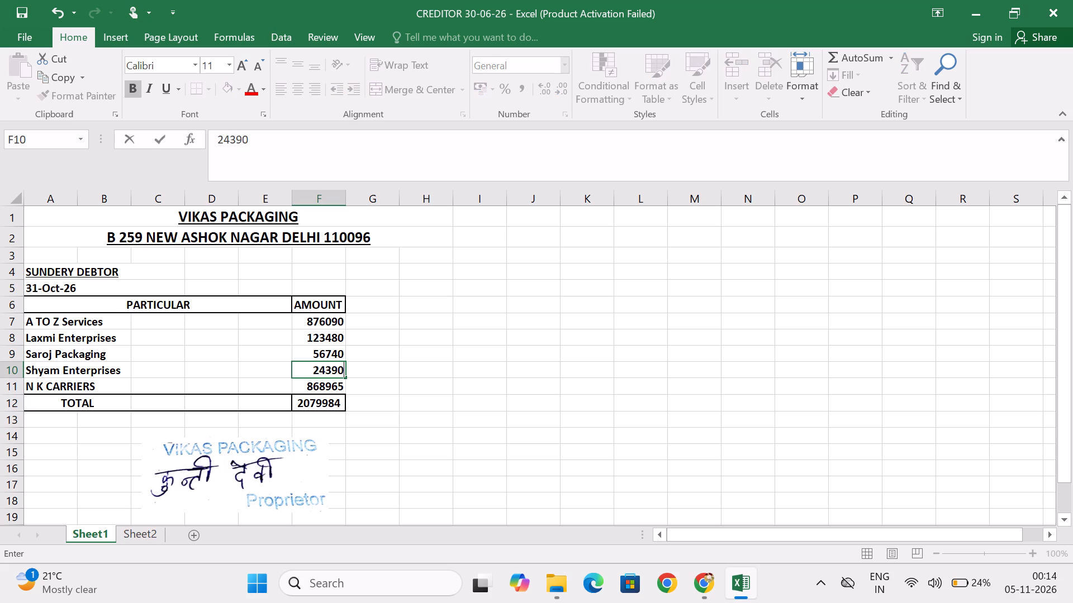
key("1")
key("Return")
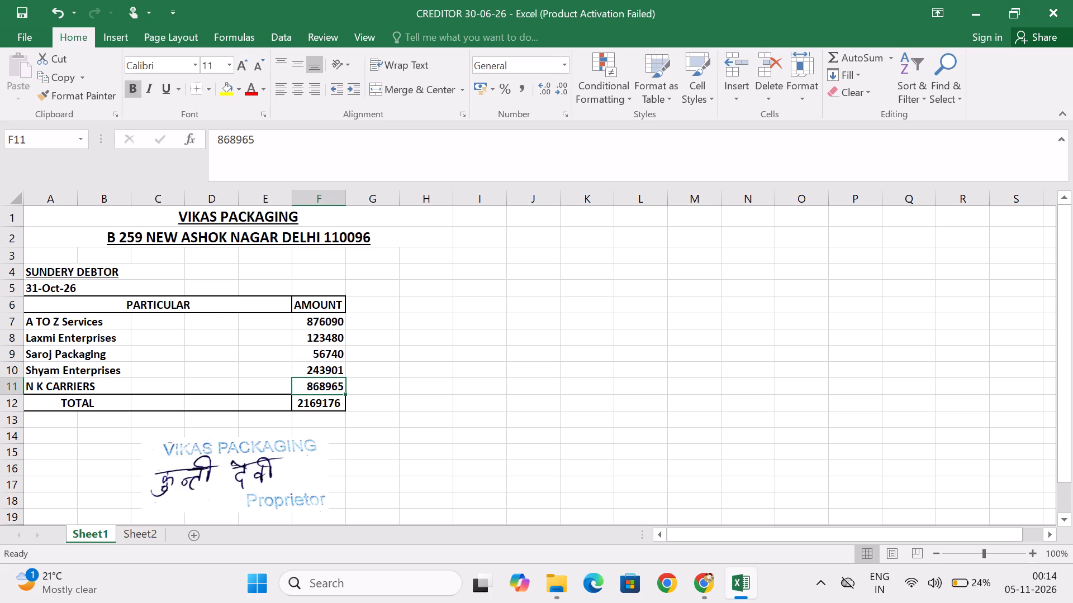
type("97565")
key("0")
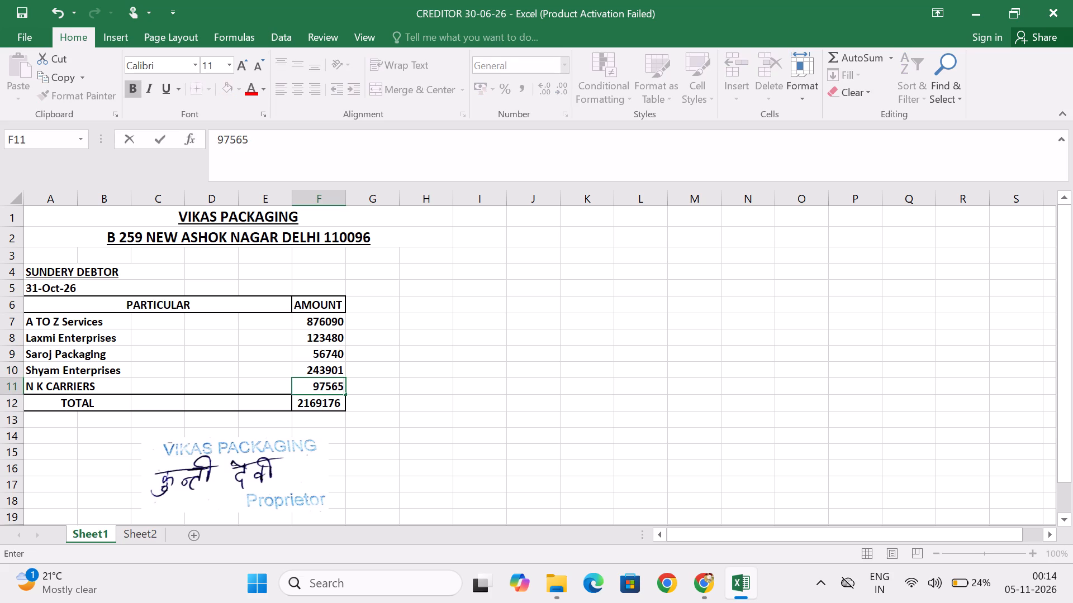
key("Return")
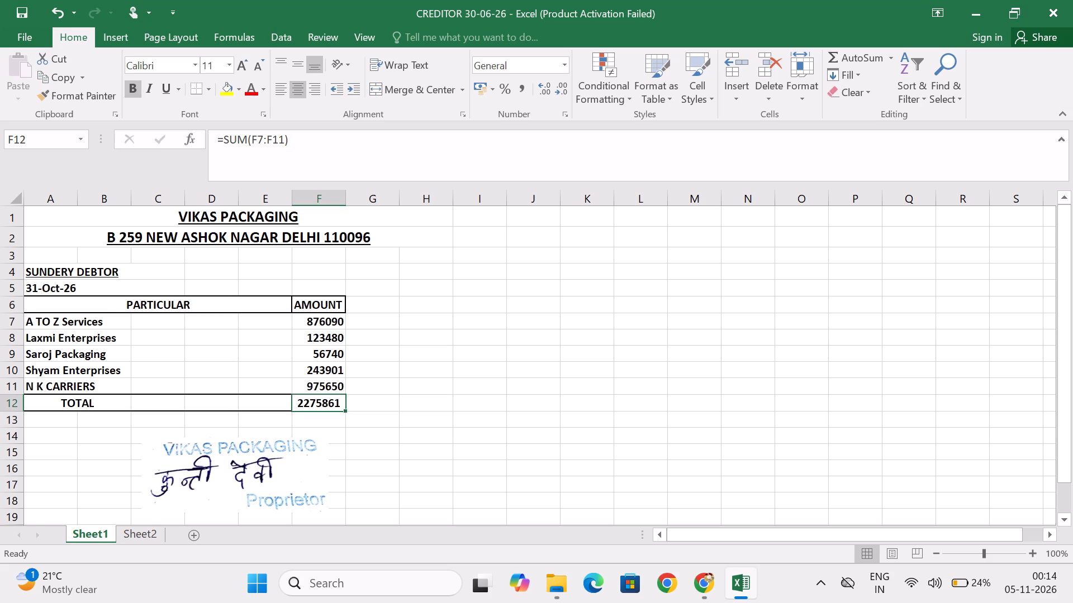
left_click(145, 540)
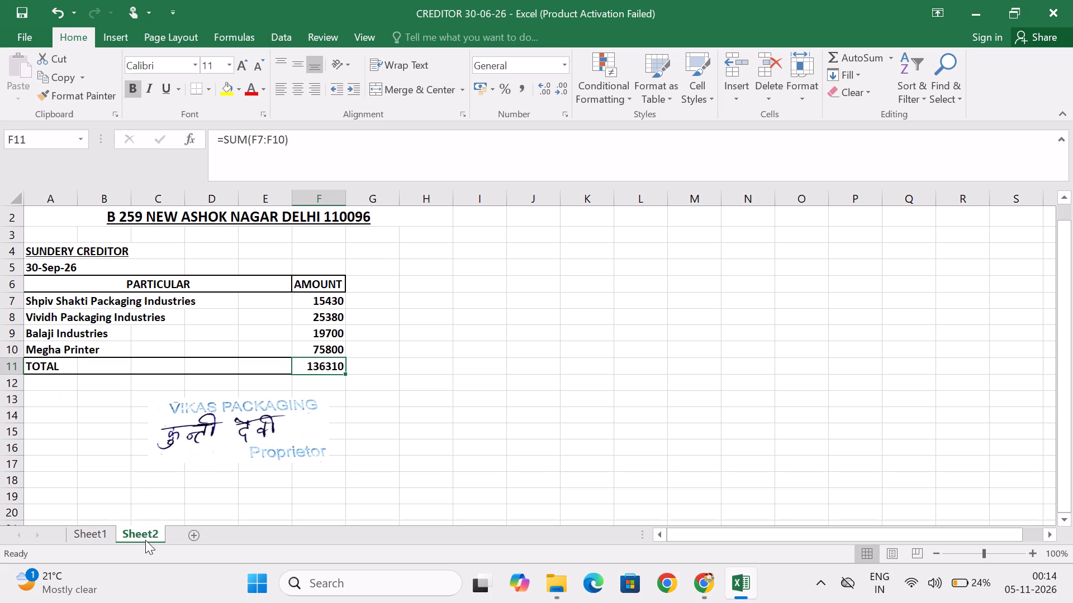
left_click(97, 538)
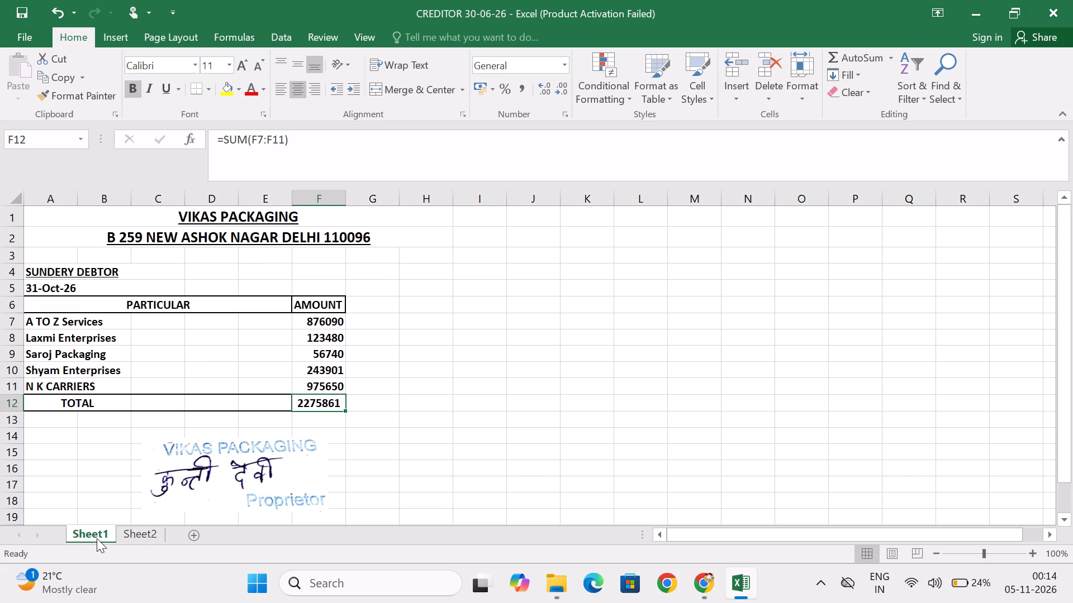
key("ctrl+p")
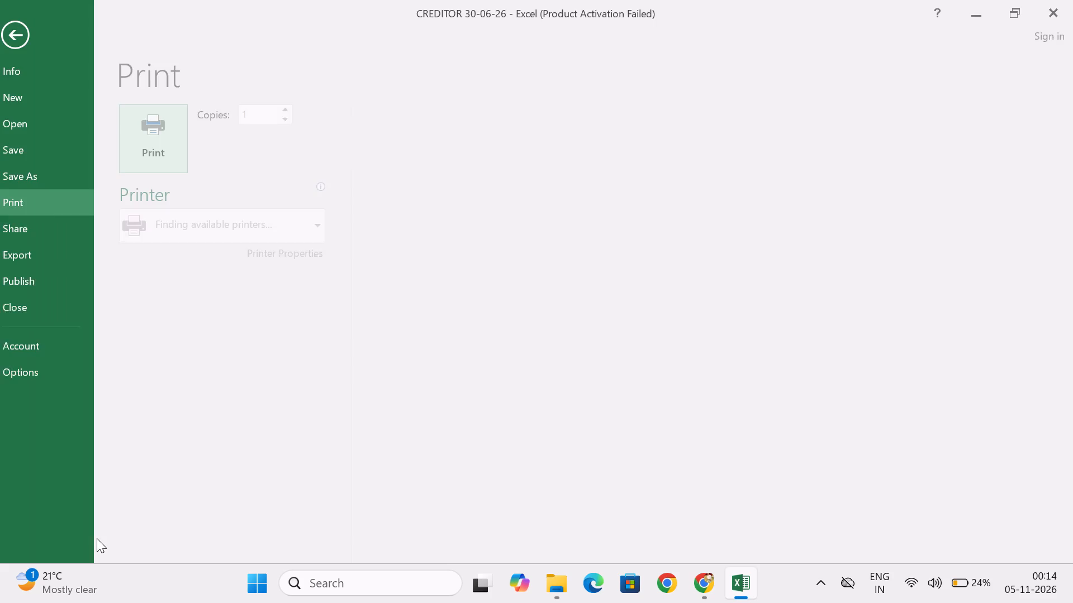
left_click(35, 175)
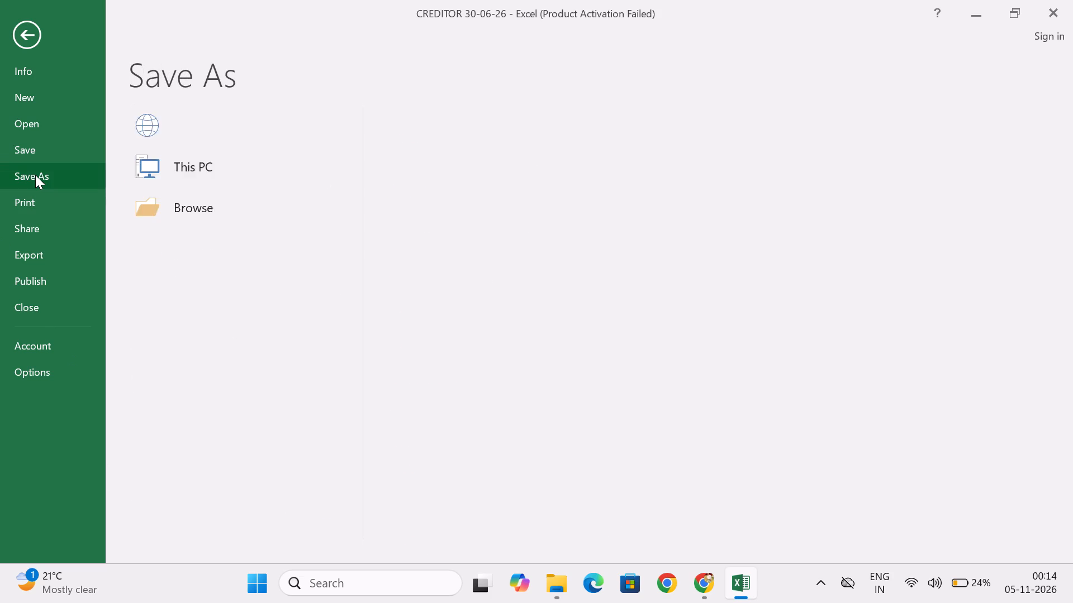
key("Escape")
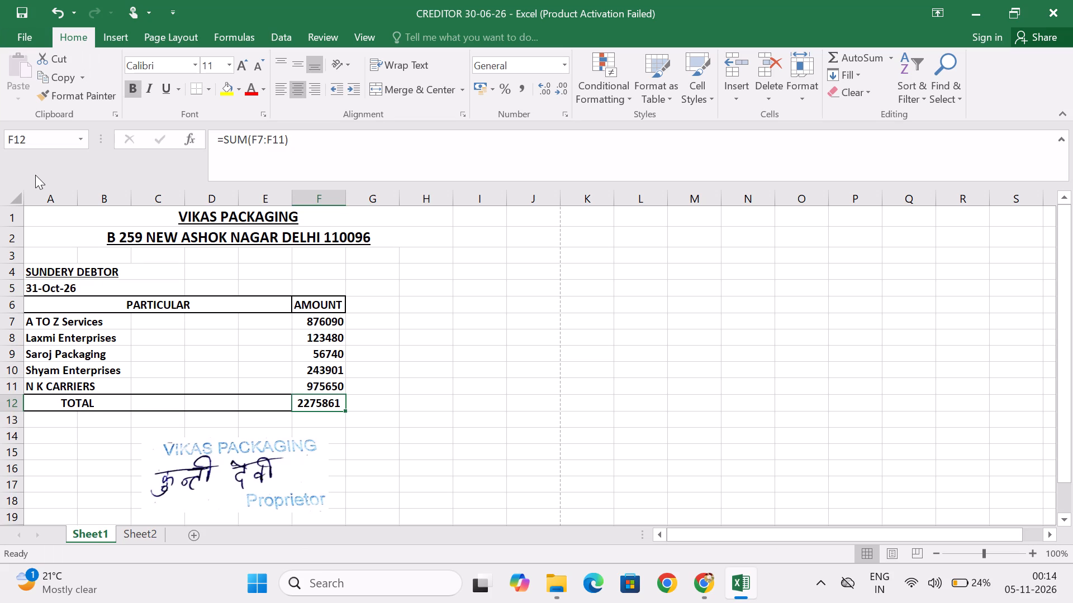
Save the sundry debtor sheet as a PDF named DEBTOR 31-10-26 in the INDIAN BANK folder.
key("ctrl+p")
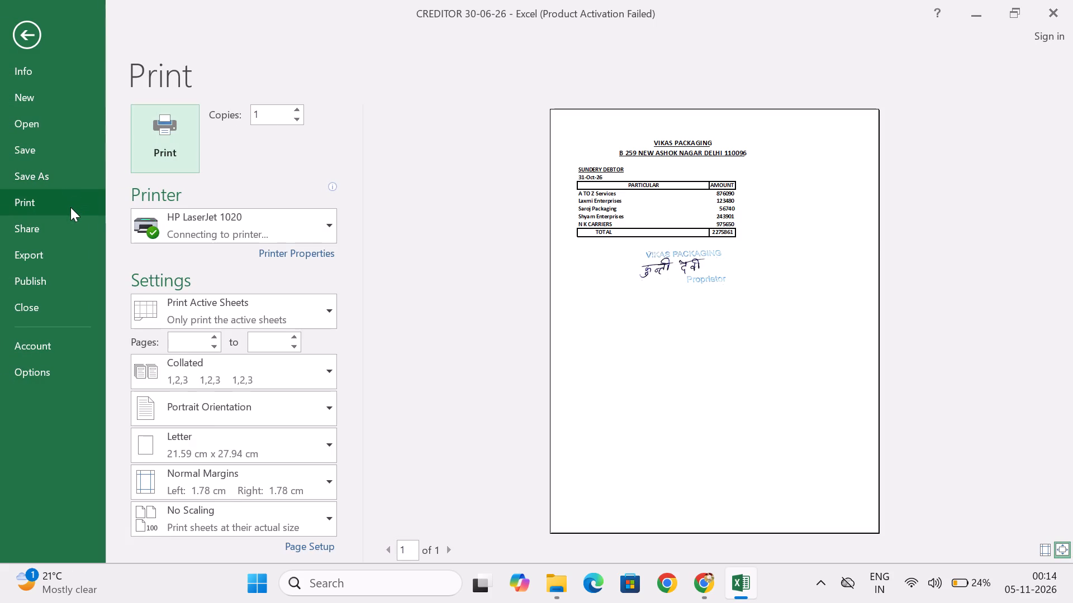
left_click(54, 179)
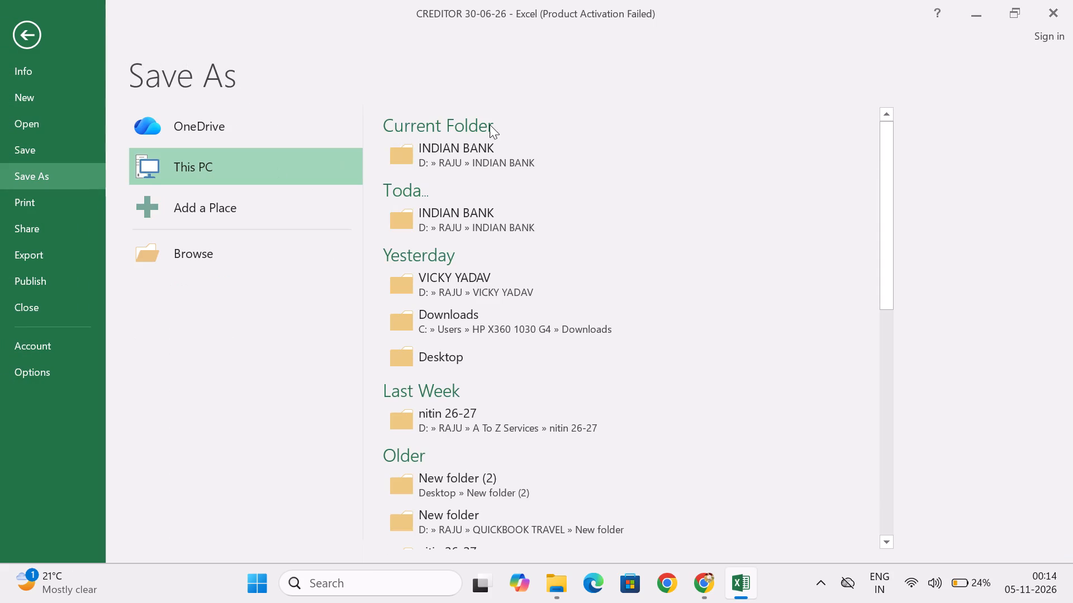
left_click(492, 157)
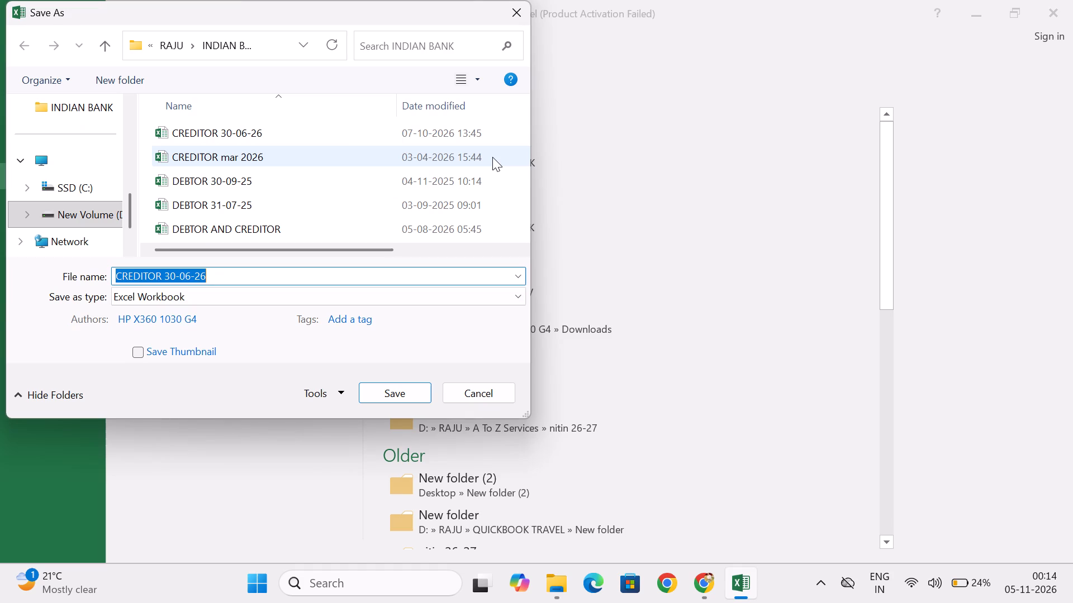
key("Right")
key("BackSpace")
key("BackSpace")
key("BackSpace")
key("BackSpace")
key("BackSpace")
key("BackSpace")
key("BackSpace")
key("BackSpace")
key("BackSpace")
key("BackSpace")
key("BackSpace")
key("BackSpace")
key("BackSpace")
key("BackSpace")
key("BackSpace")
key("BackSpace")
key("BackSpace")
key("BackSpace")
key("BackSpace")
key("BackSpace")
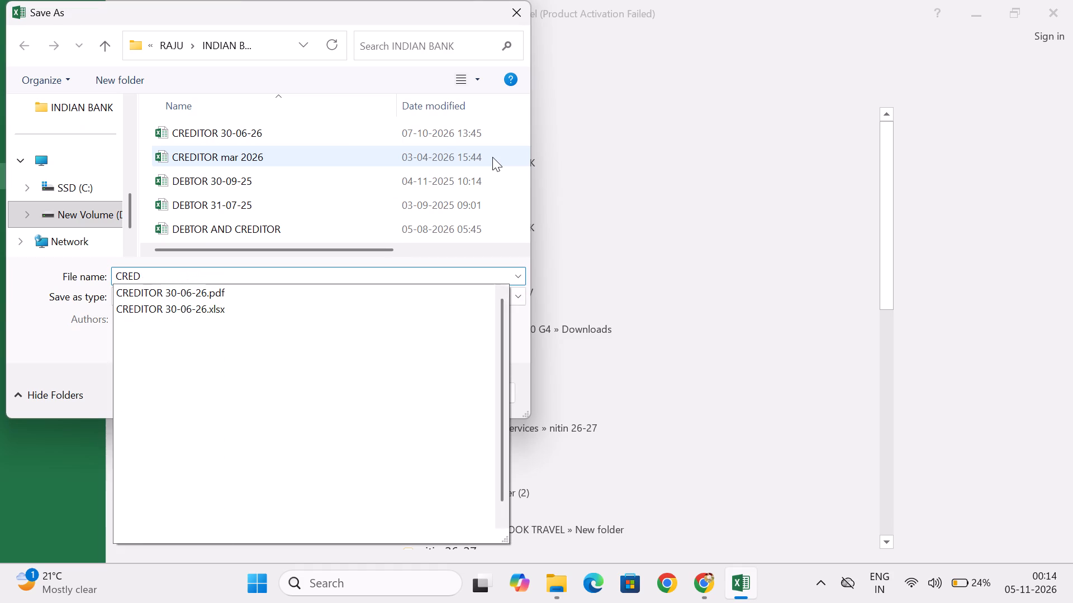
type("DEBTOR")
key("space")
type("31-10-")
type("26")
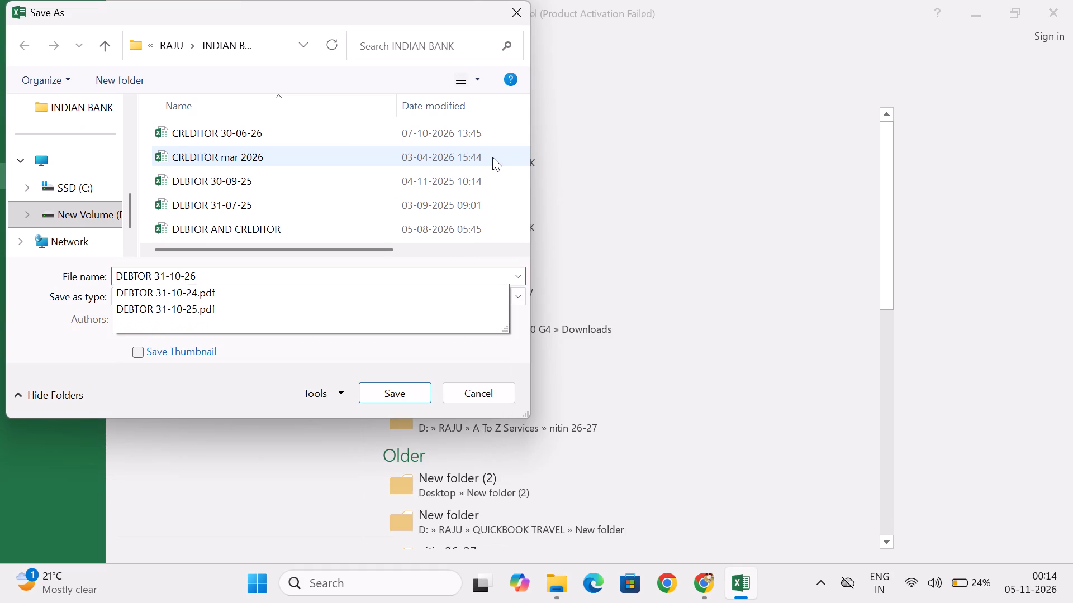
left_click(265, 300)
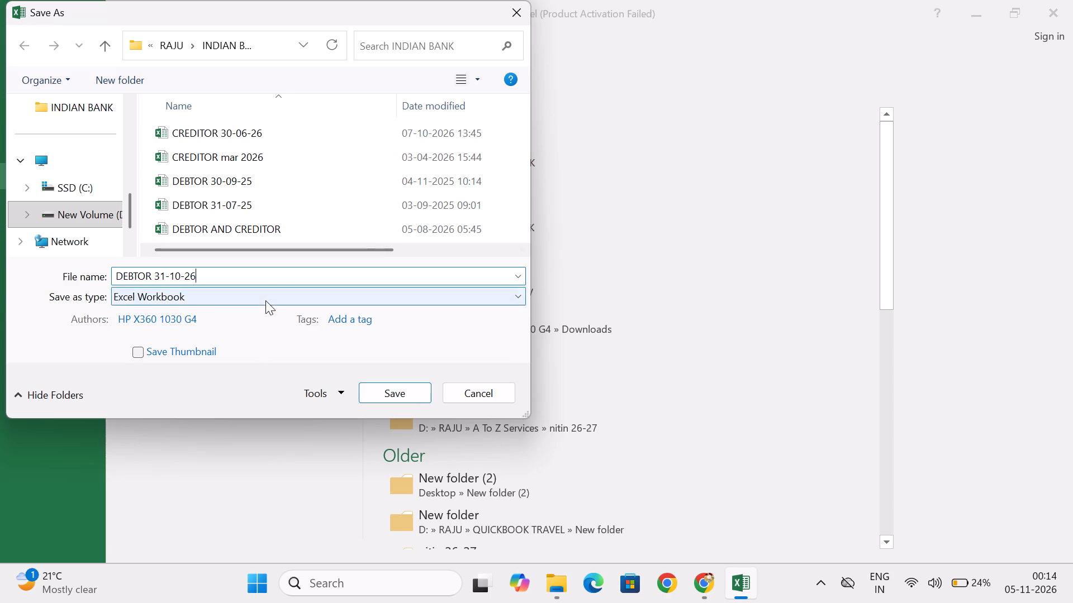
left_click(223, 341)
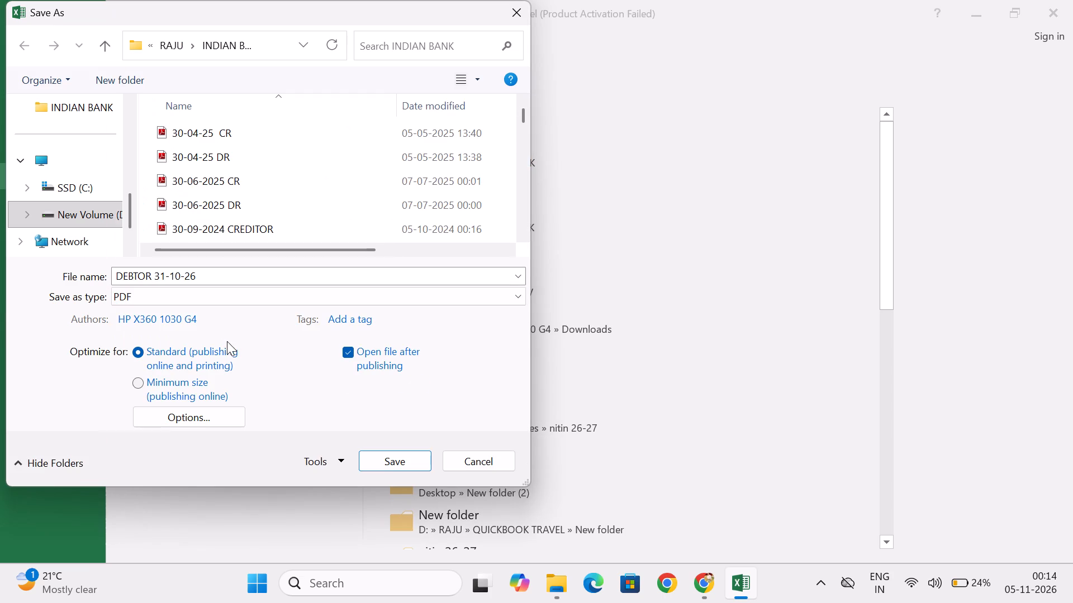
left_click(389, 462)
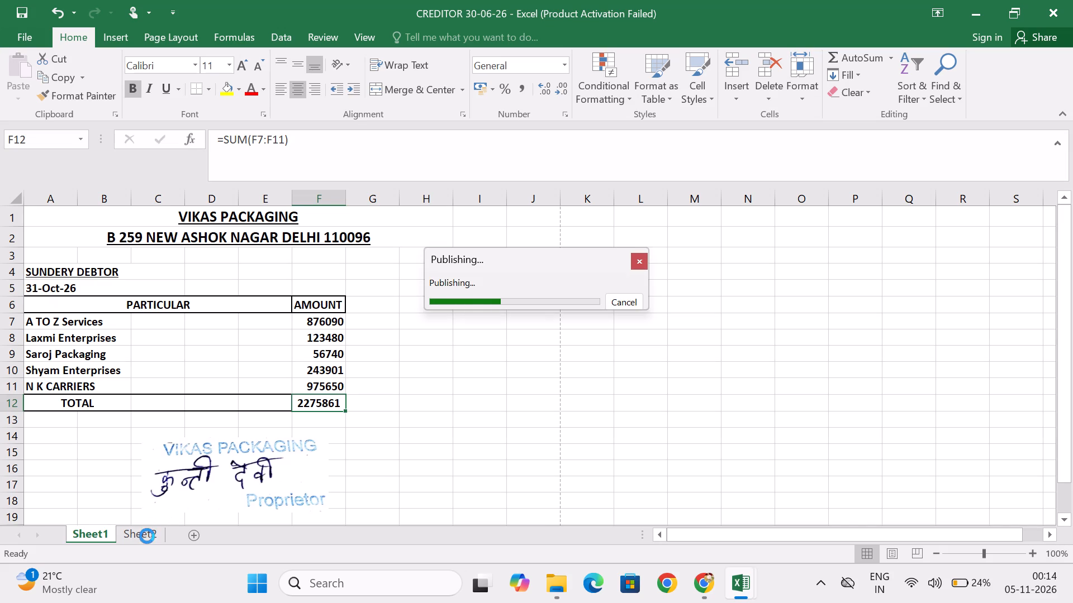
Close the debtor PDF and set the date under the SUNDERY CREDITOR heading on Sheet2 to 31-10-26.
left_click(147, 536)
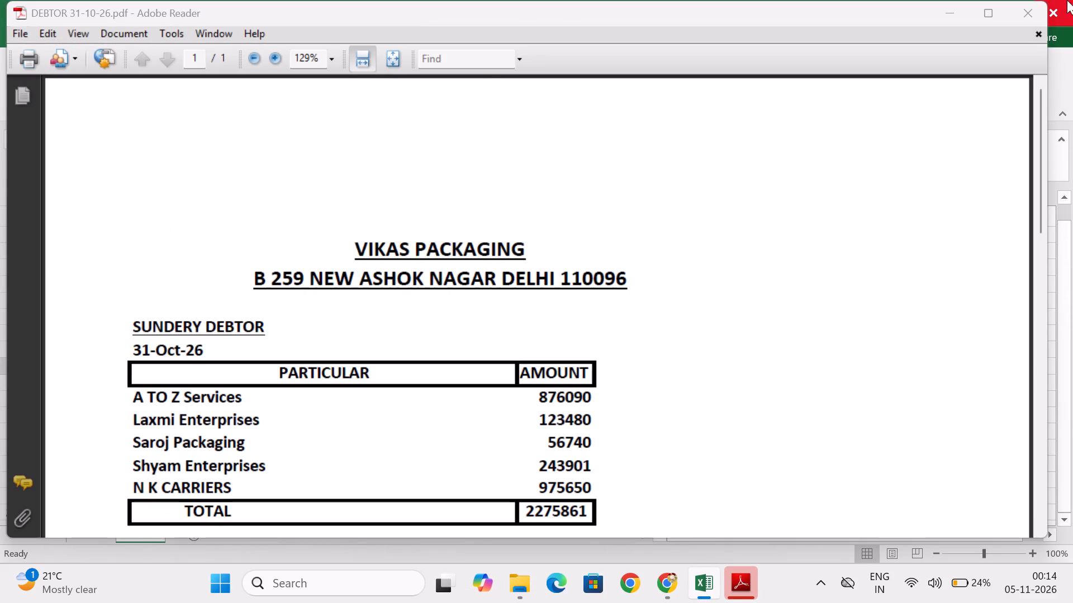
left_click(1029, 12)
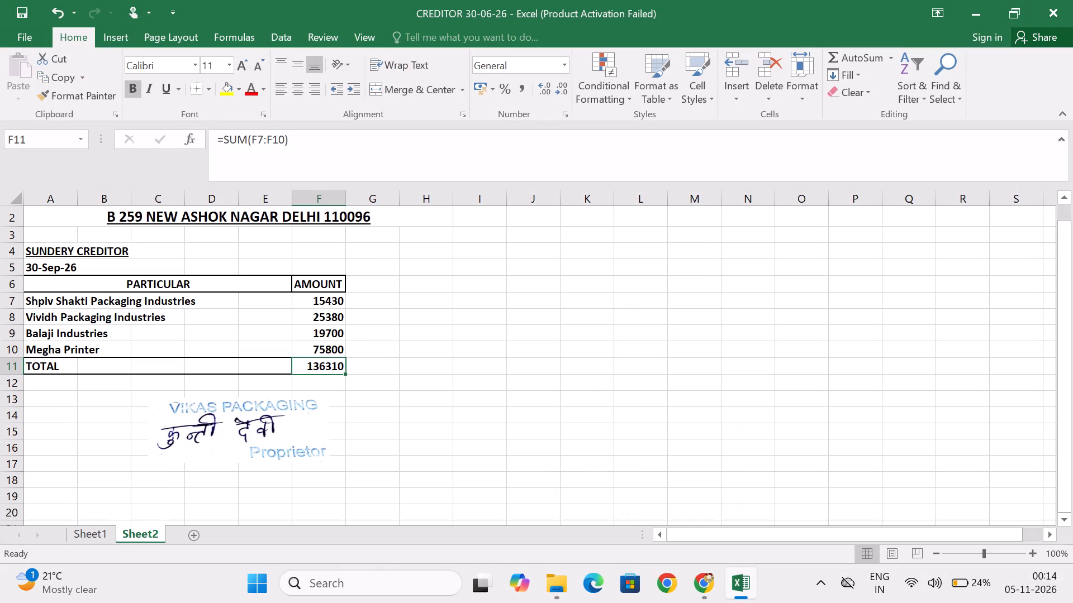
left_click(63, 270)
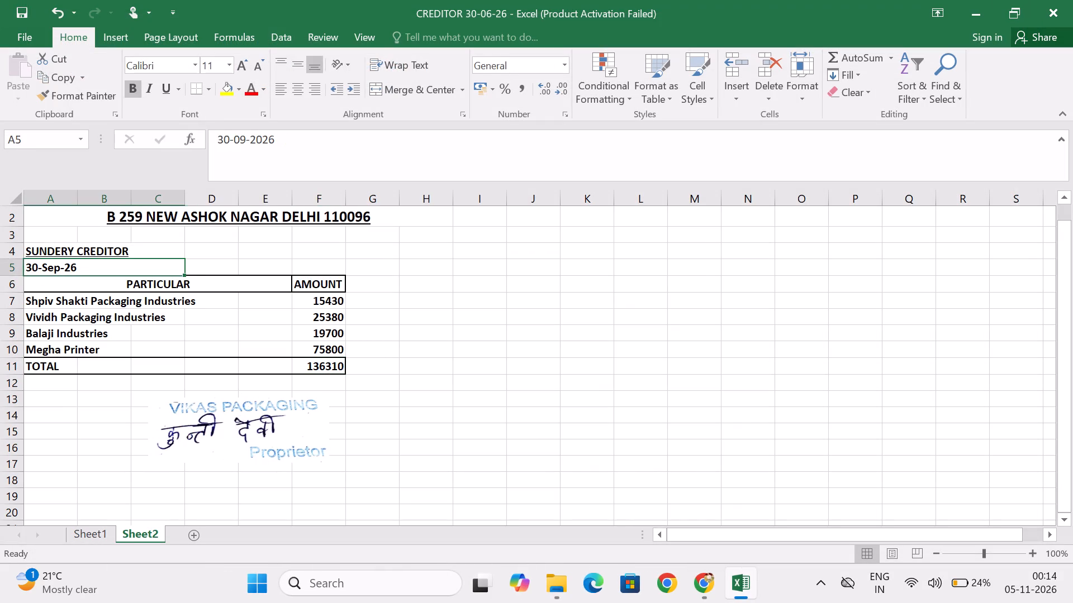
type("31-10-26")
key("Return")
Set the creditor amounts to 14390 for Shpiv Shakti Packaging Industries and 16500 for Vividh Packaging Industries.
key("Return")
key("Right")
key("Right")
key("Right")
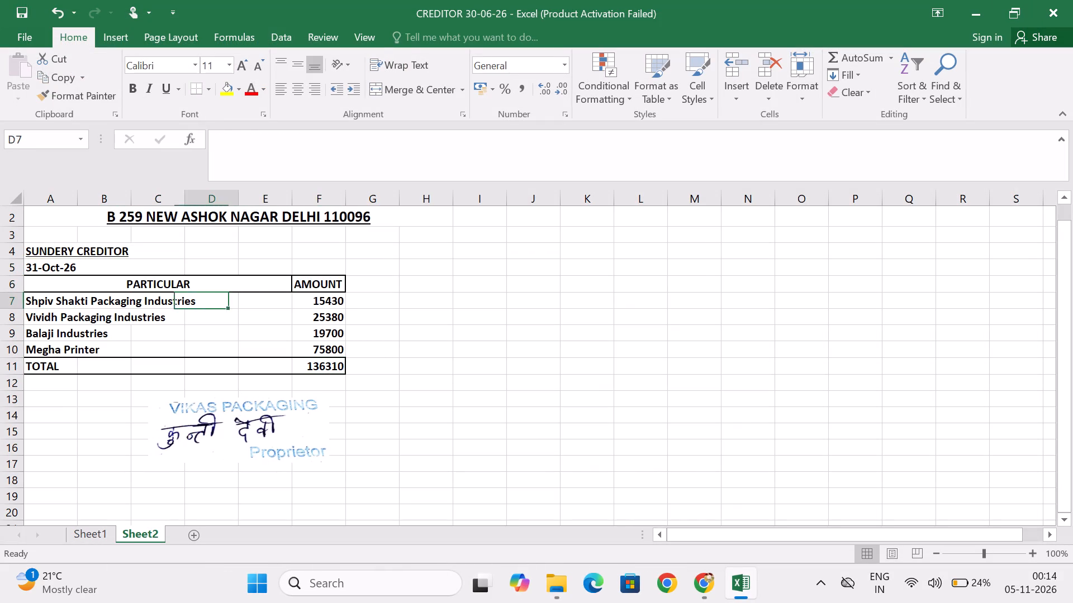
key("Right")
key("Right")
type("14390")
key("Return")
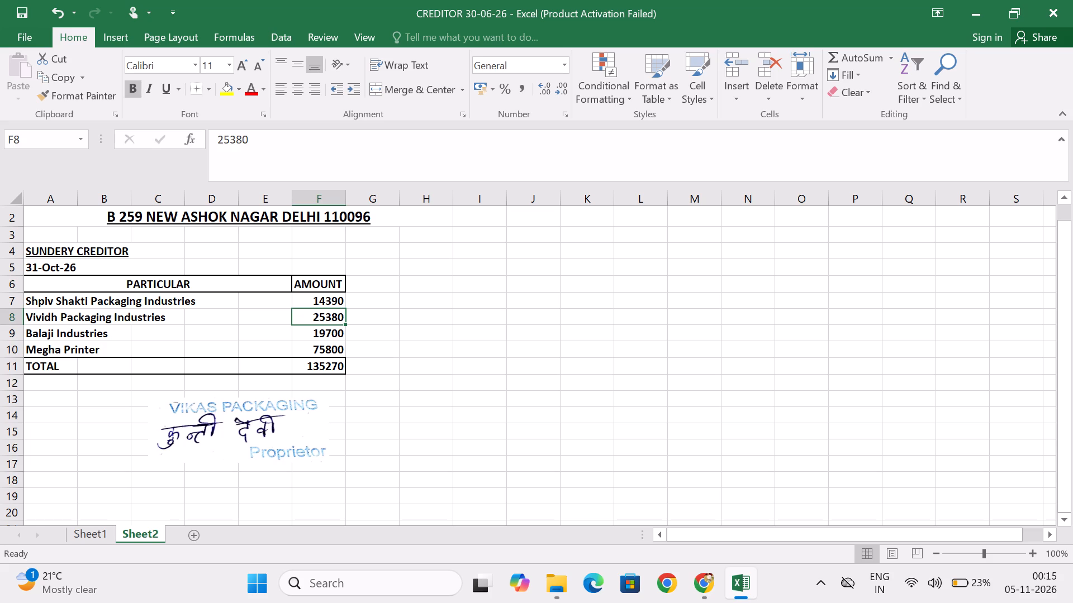
type("16500")
key("Return")
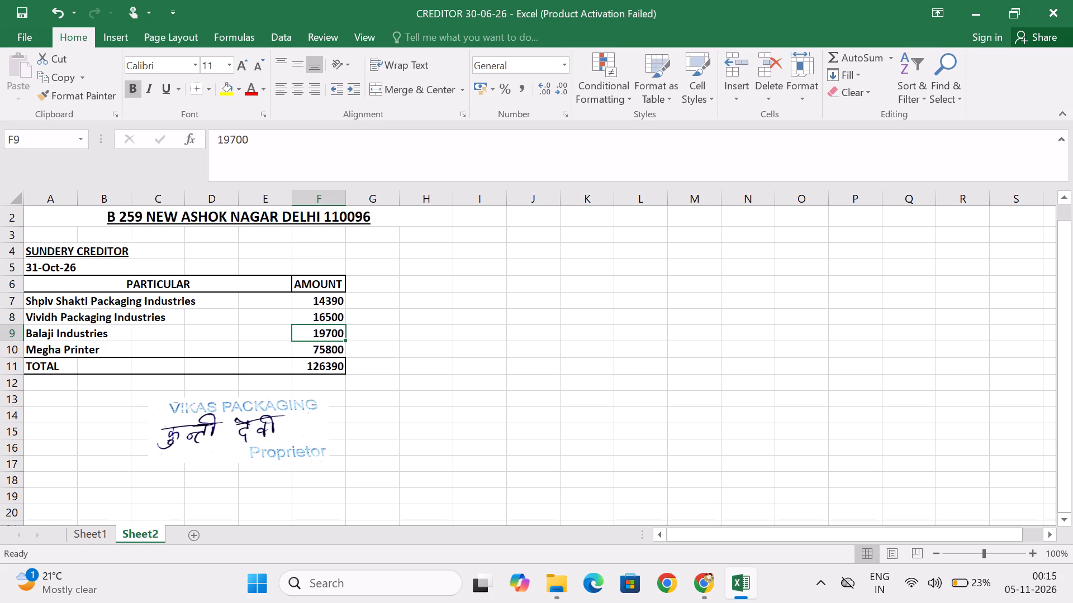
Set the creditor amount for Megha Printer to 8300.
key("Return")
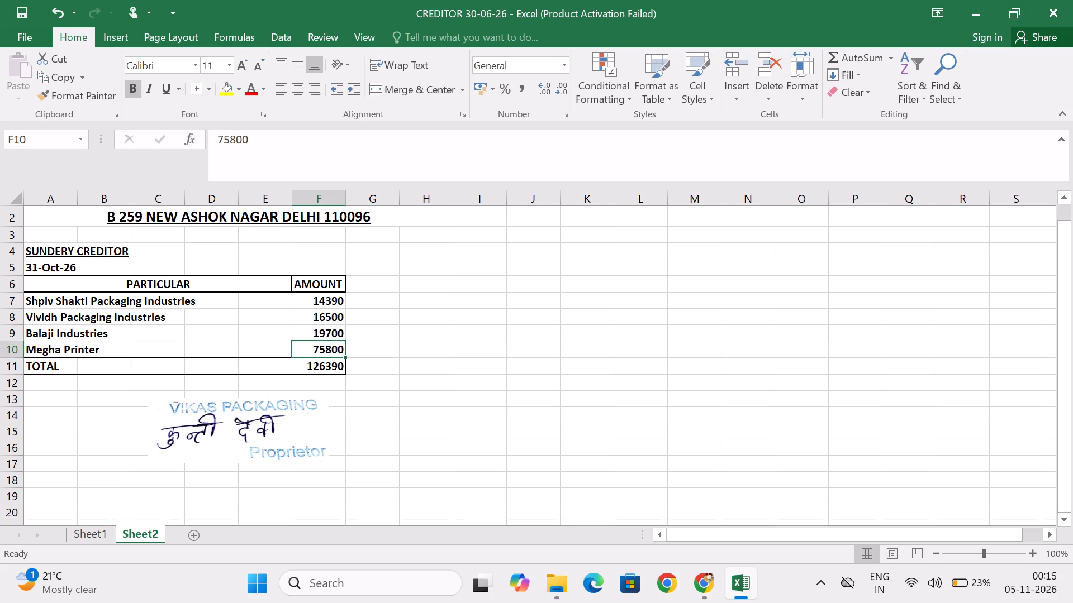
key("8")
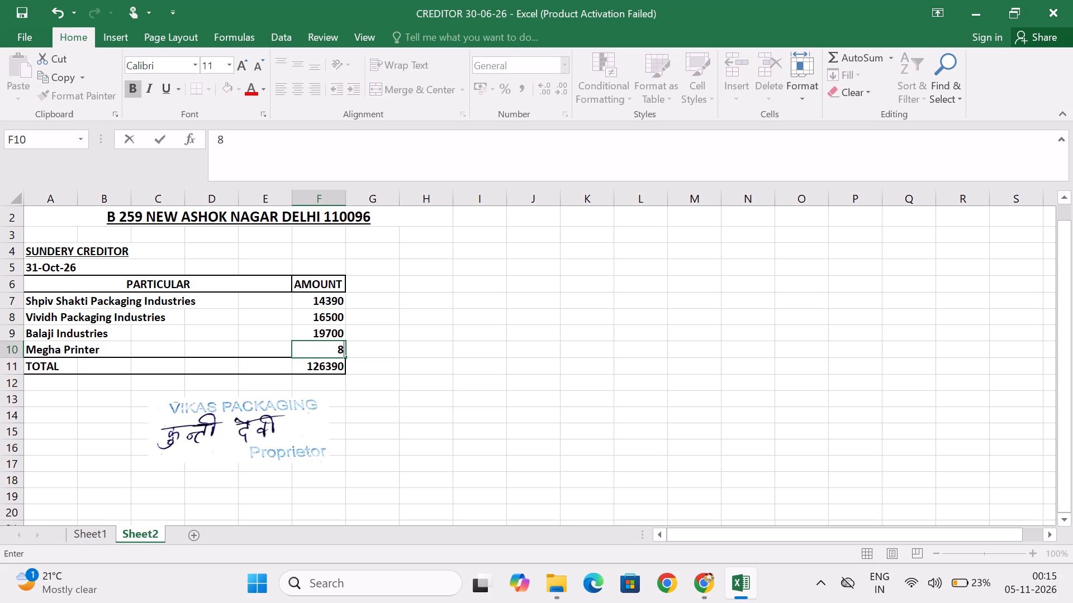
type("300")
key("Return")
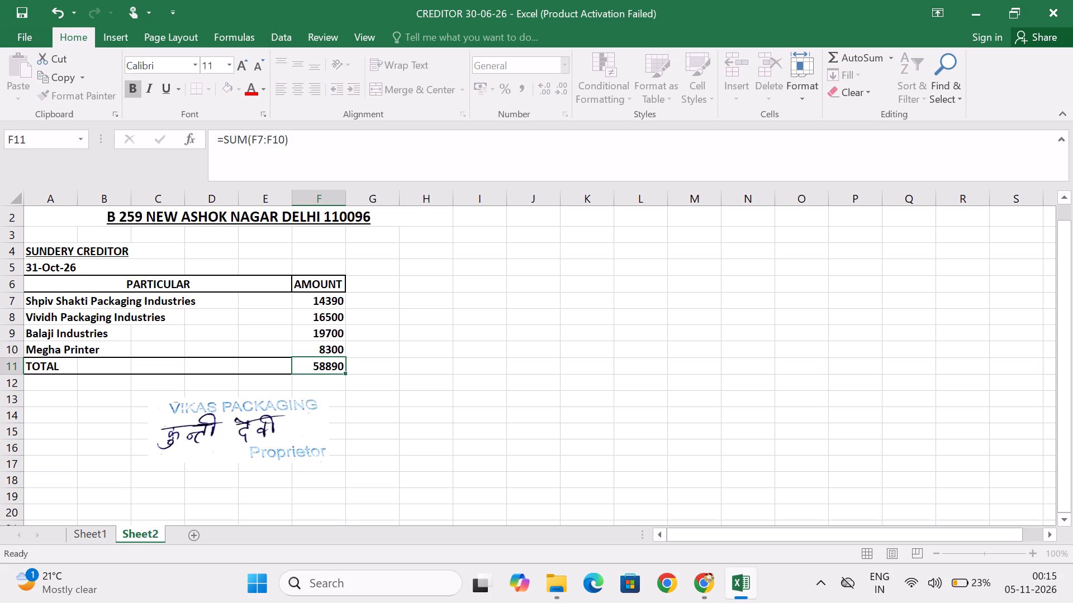
Set the creditor amounts to 9700 for Megha Printer and 197000 for Balaji Industries.
key("Up")
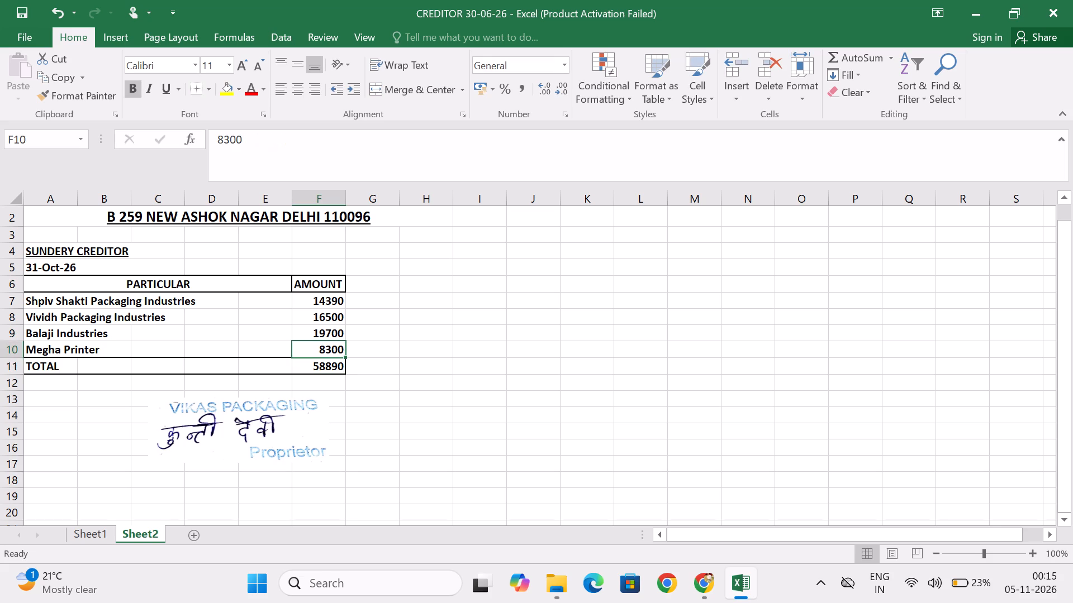
type("9700")
key("0")
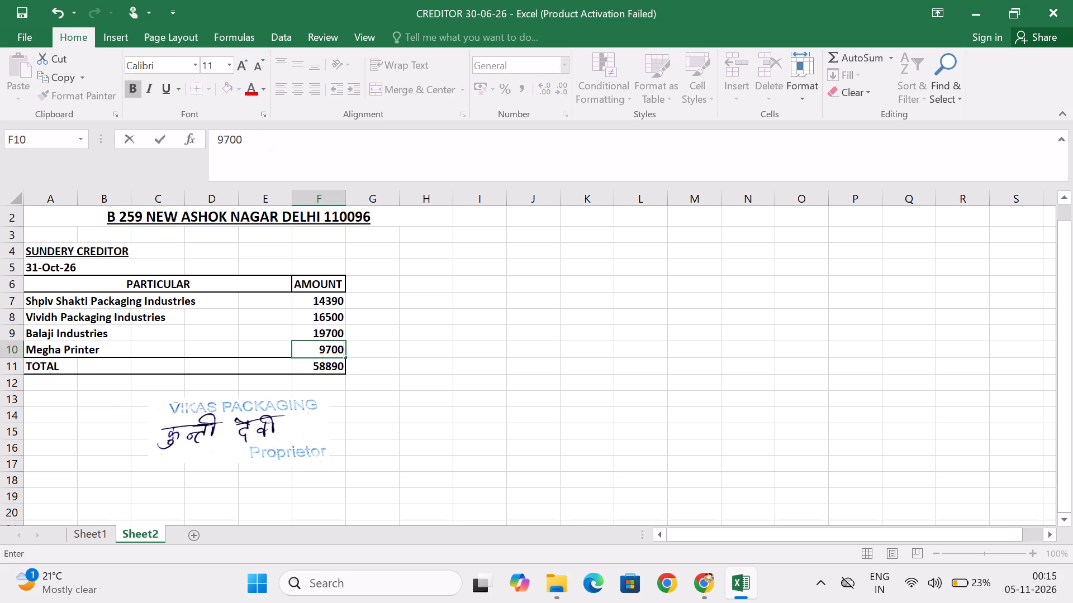
key("BackSpace")
key("Return")
key("Up")
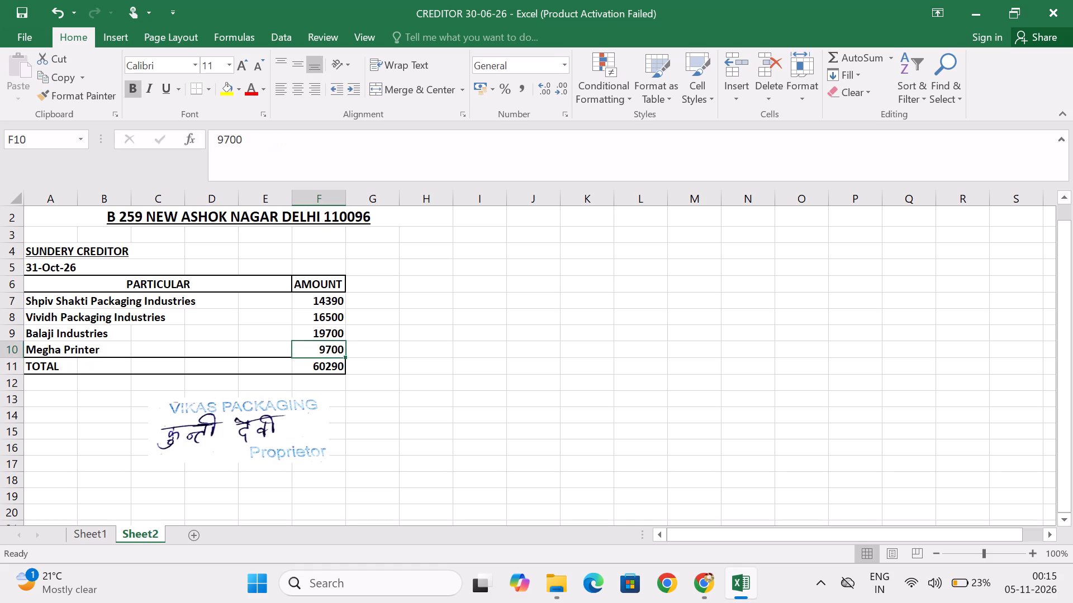
key("Up")
key("F2")
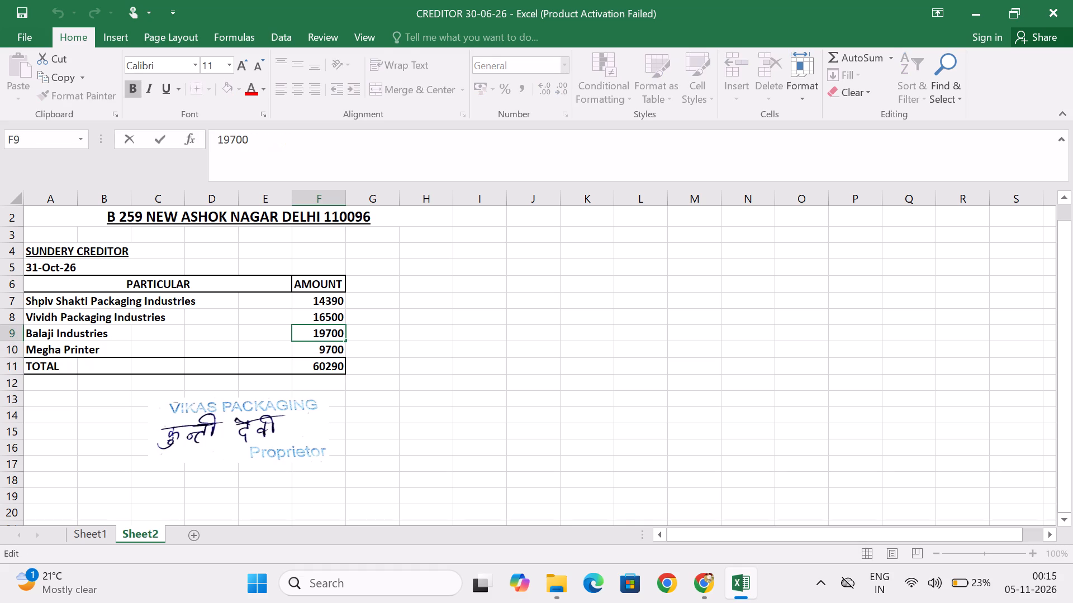
key("0")
key("Return")
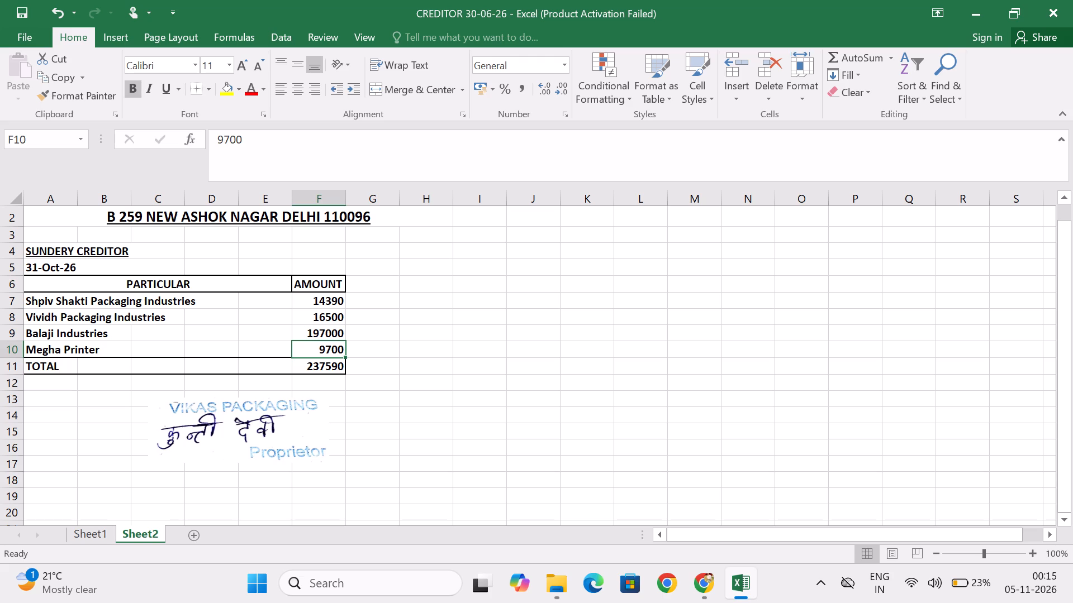
Save the sundry creditor sheet as a PDF named CREDITOR 31-10-26 in the INDIAN BANK folder, and close the published file.
key("ctrl+p")
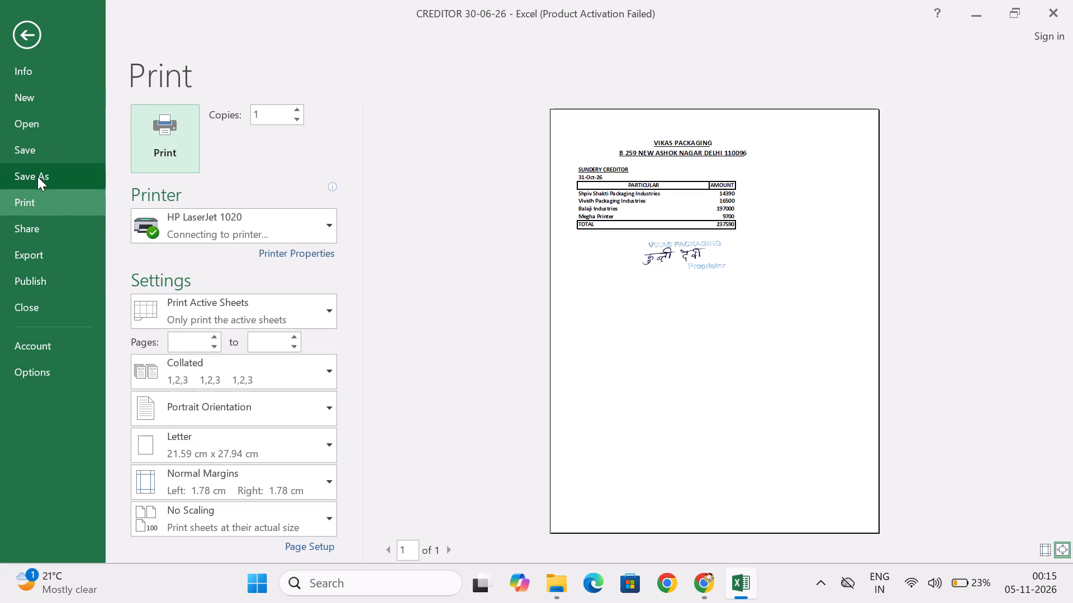
left_click(37, 176)
left_click(449, 148)
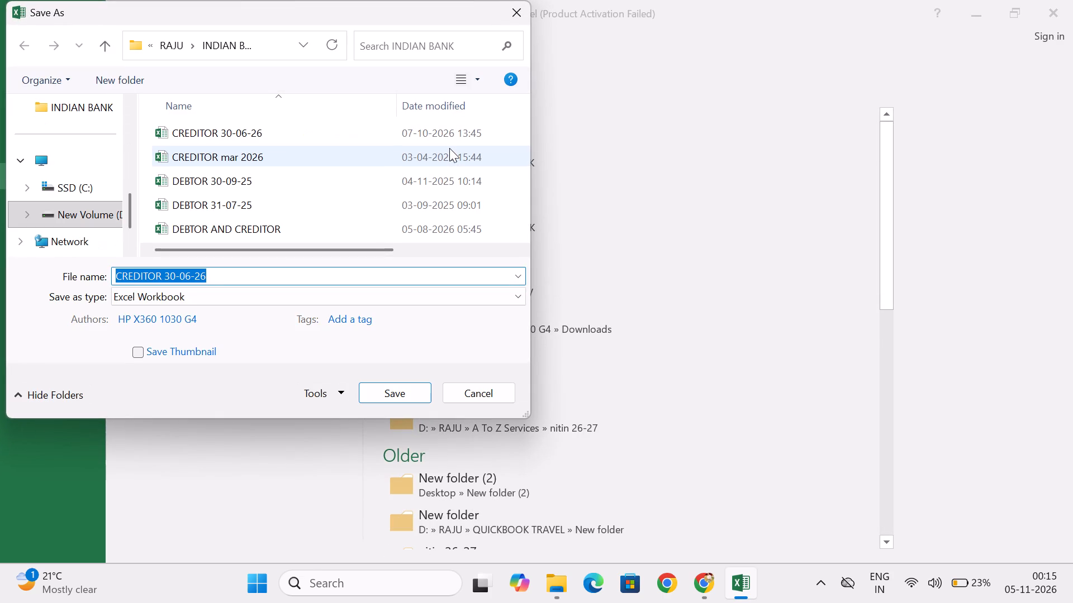
key("Right")
key("BackSpace")
key("BackSpace")
key("BackSpace")
key("BackSpace")
key("BackSpace")
key("BackSpace")
key("BackSpace")
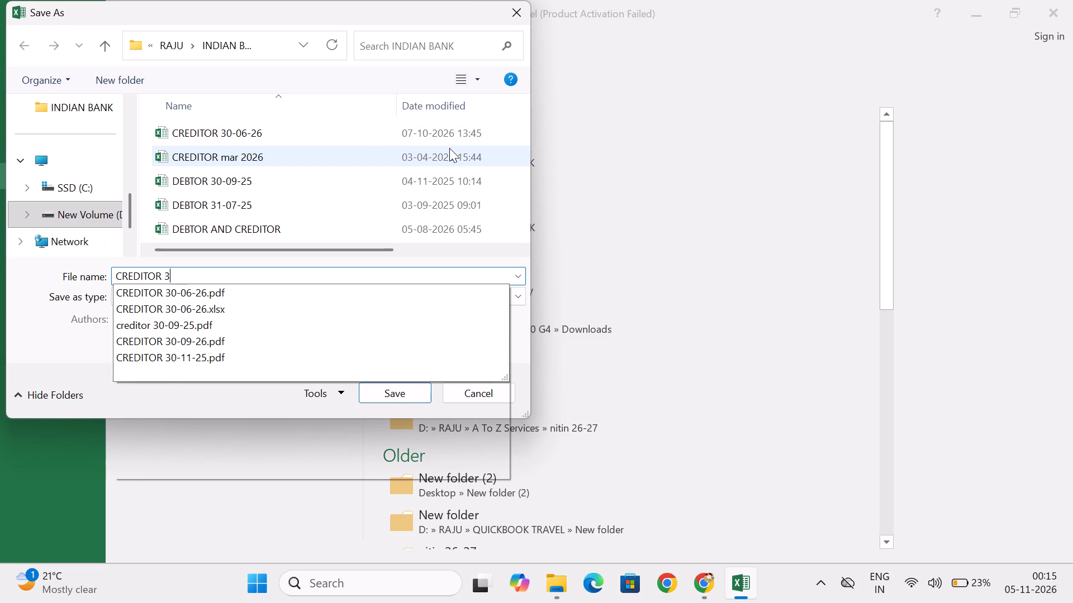
key("1")
type("-1-")
key("BackSpace")
key("0")
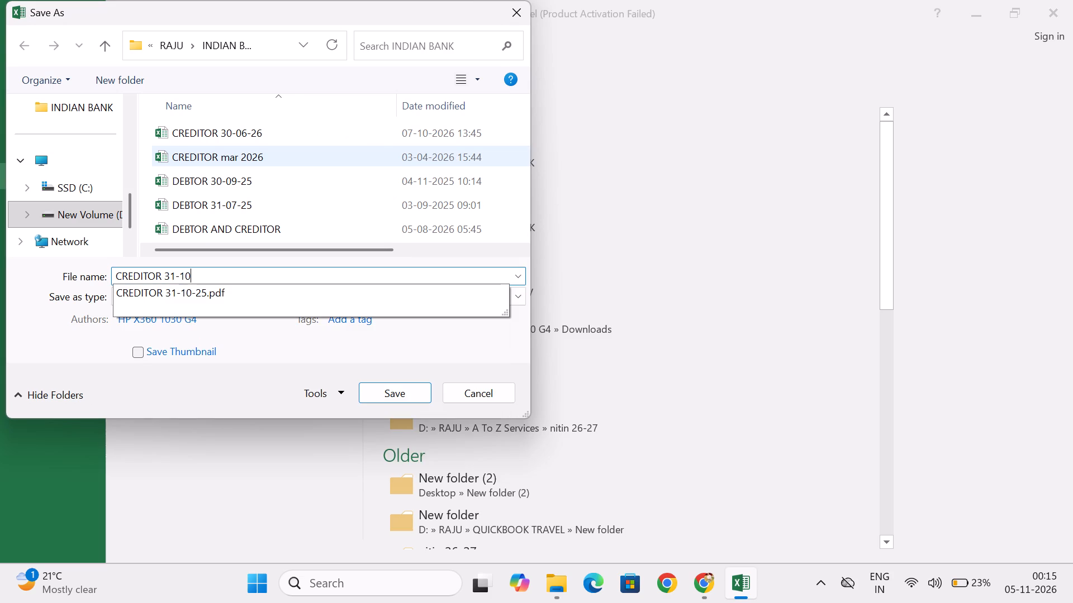
key("minus")
type("26")
left_click(398, 295)
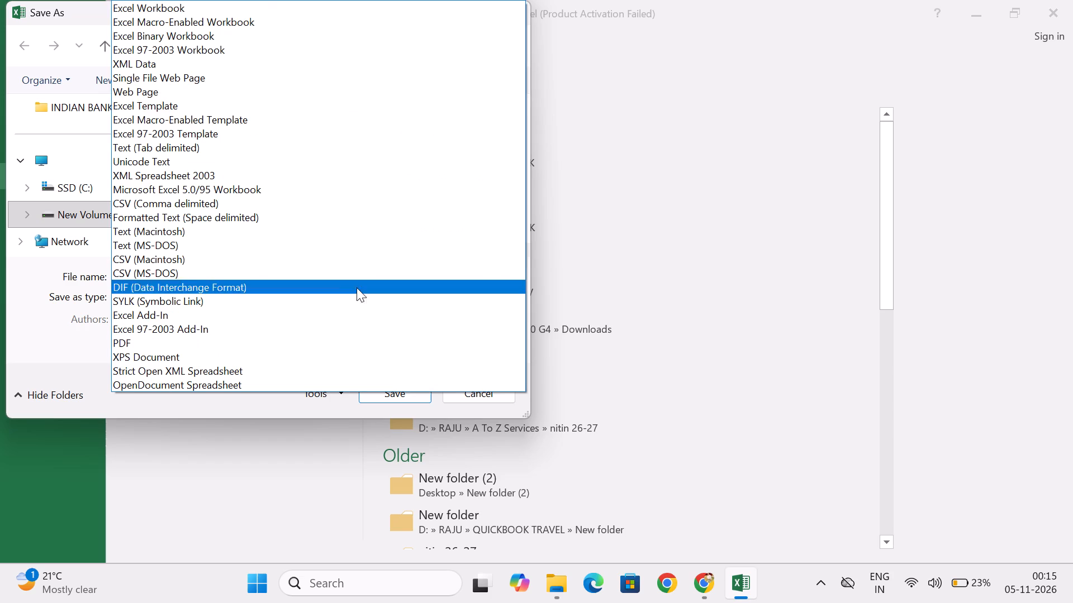
left_click(316, 338)
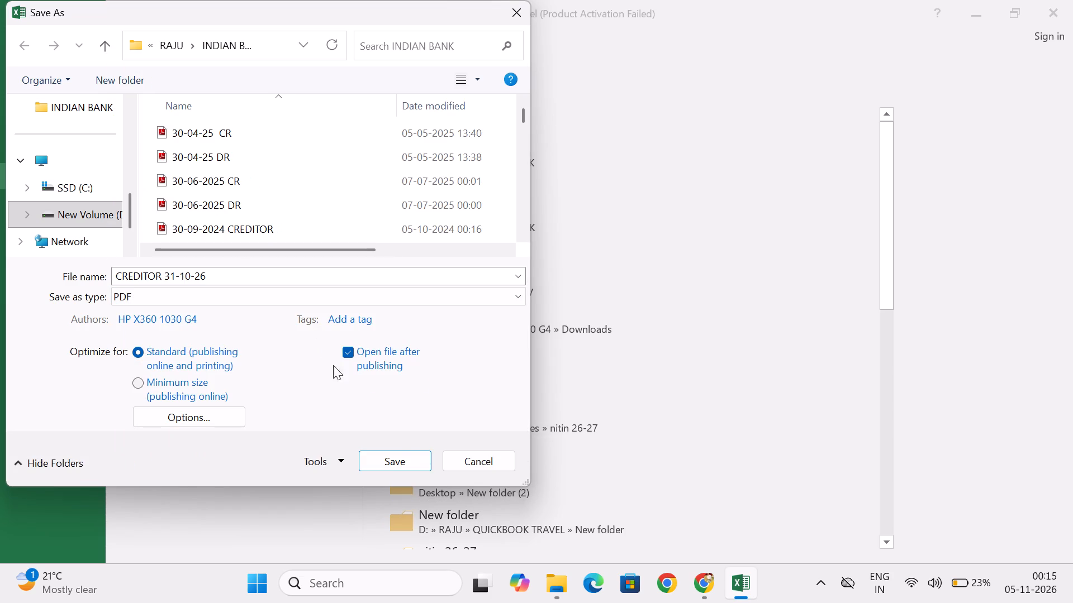
left_click(418, 460)
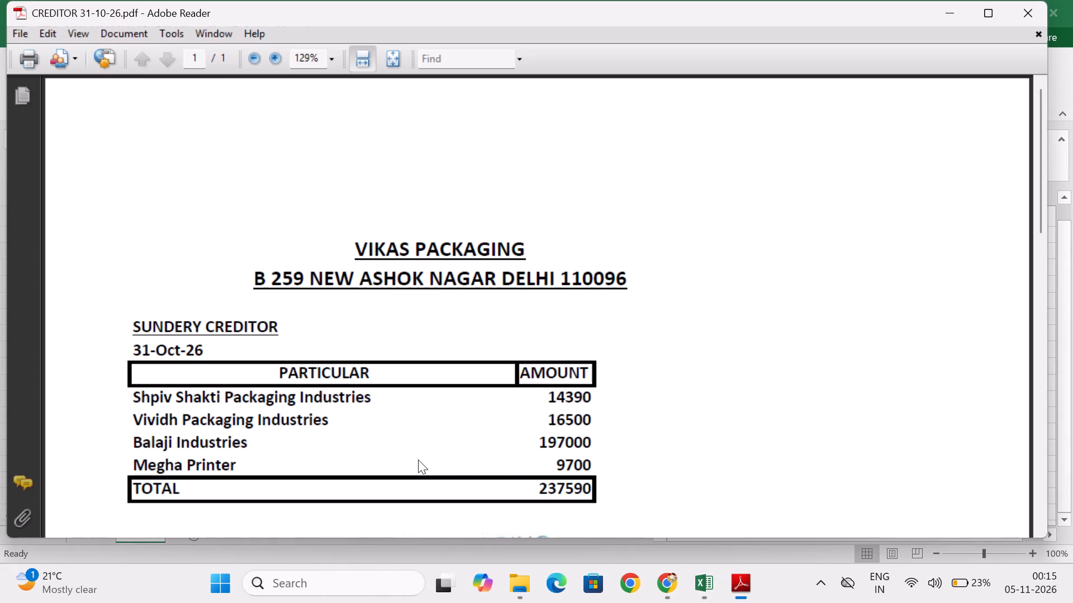
left_click(1033, 11)
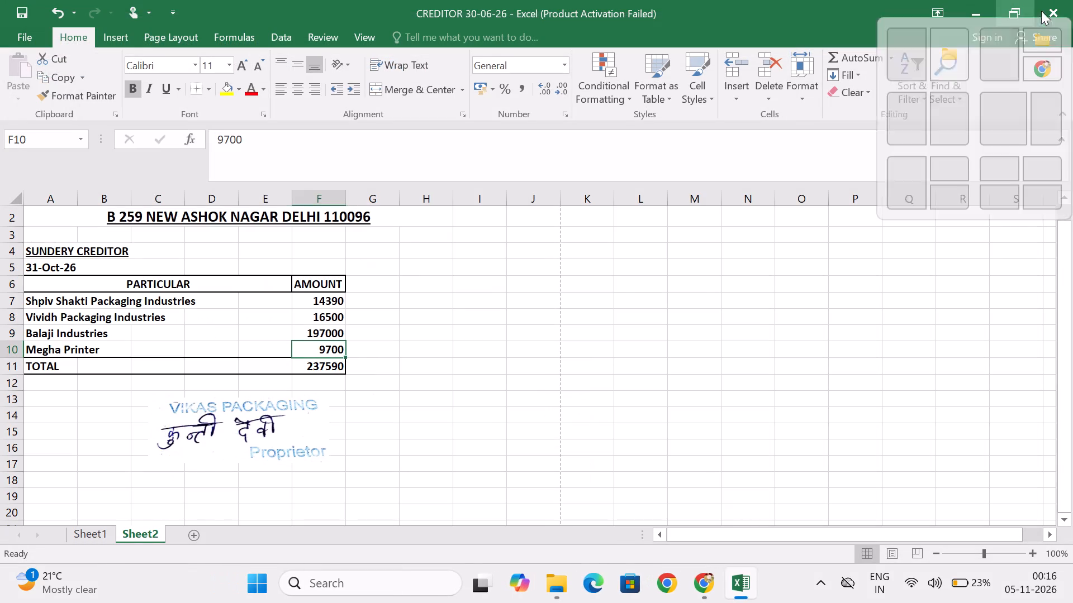
Close the CREDITOR 30-06-26 workbook.
left_click(1058, 9)
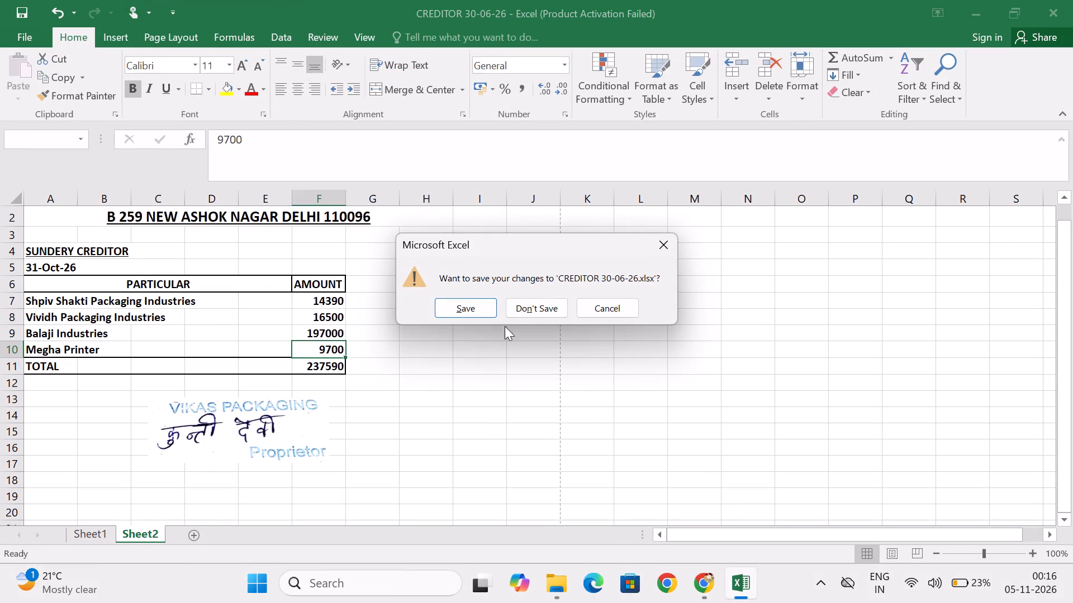
Save the changes to the CREDITOR 30-06-26 workbook as it closes.
left_click(477, 310)
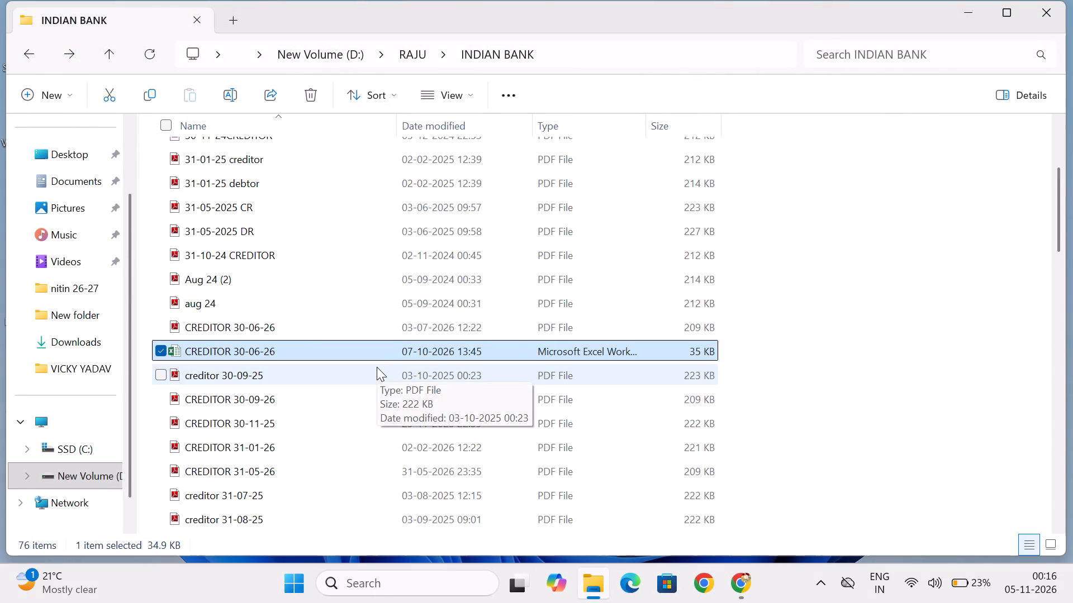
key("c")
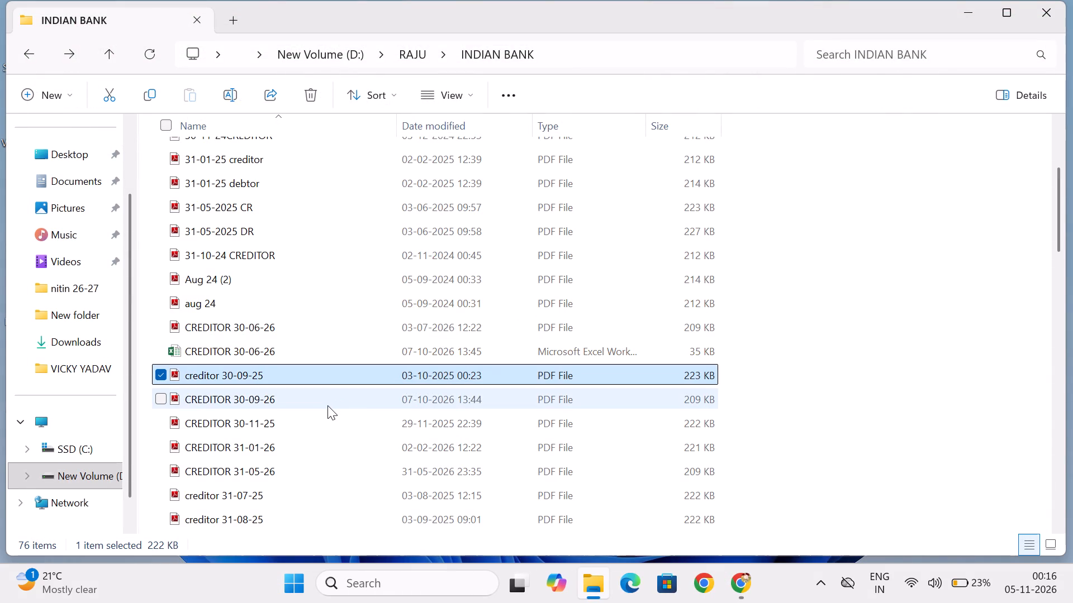
scroll(327, 405, "down", 2)
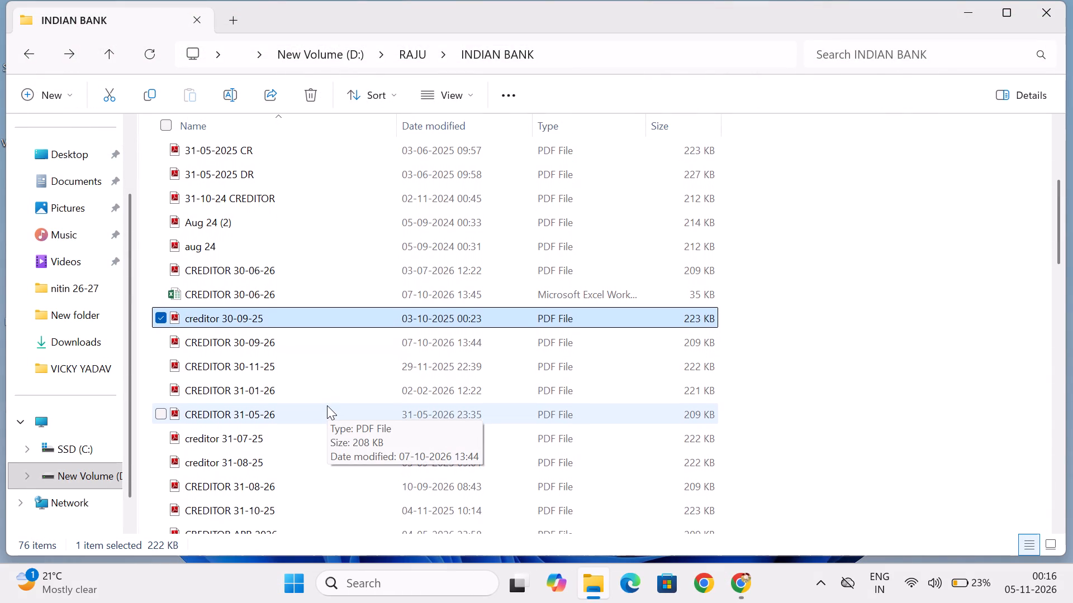
scroll(327, 405, "down", 2)
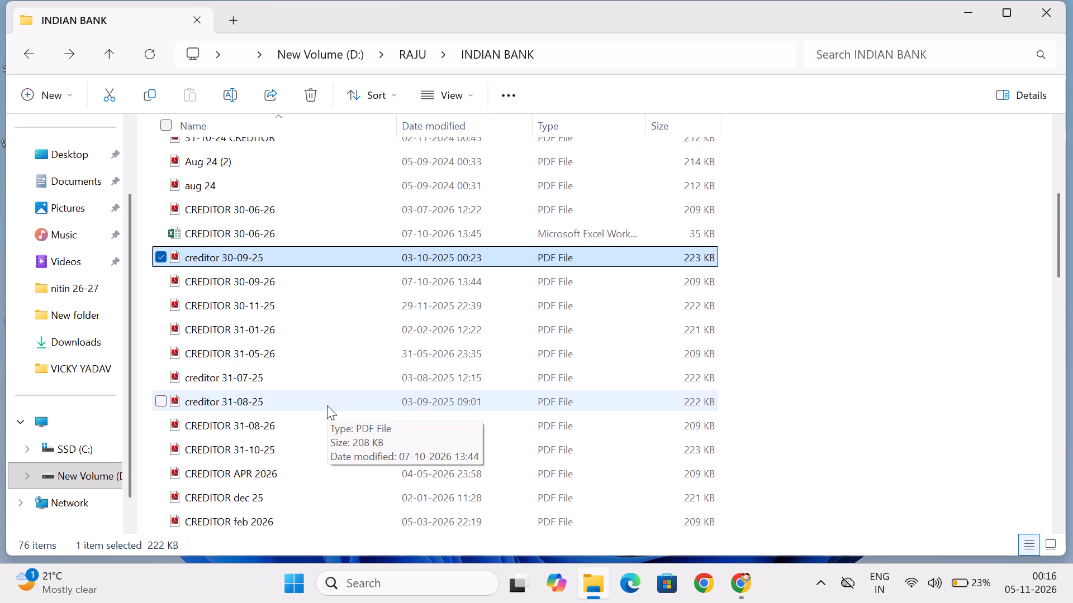
scroll(327, 405, "down", 1)
scroll(327, 405, "up", 1)
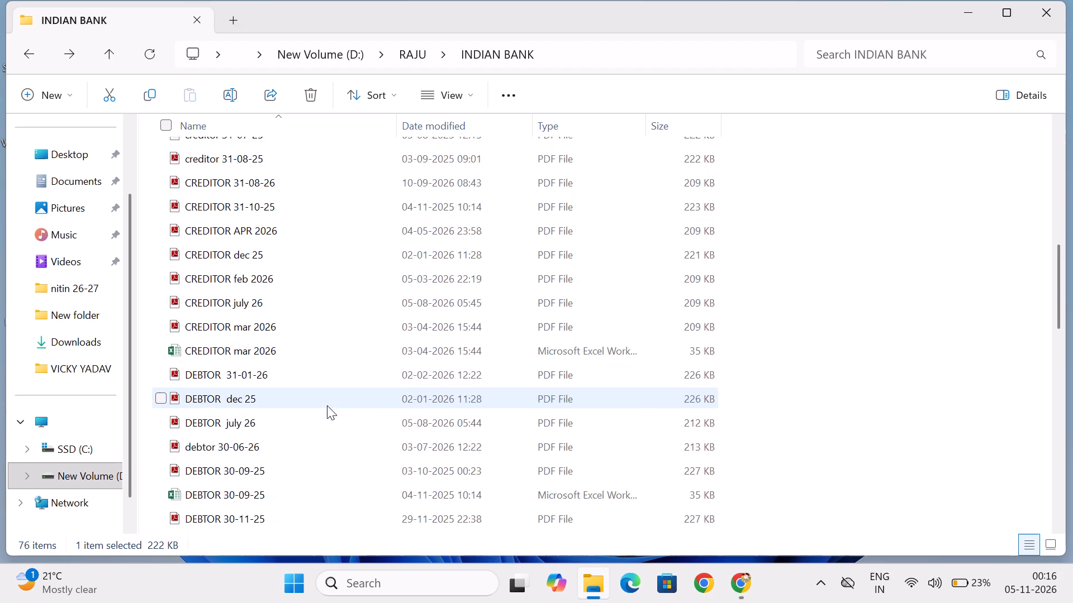